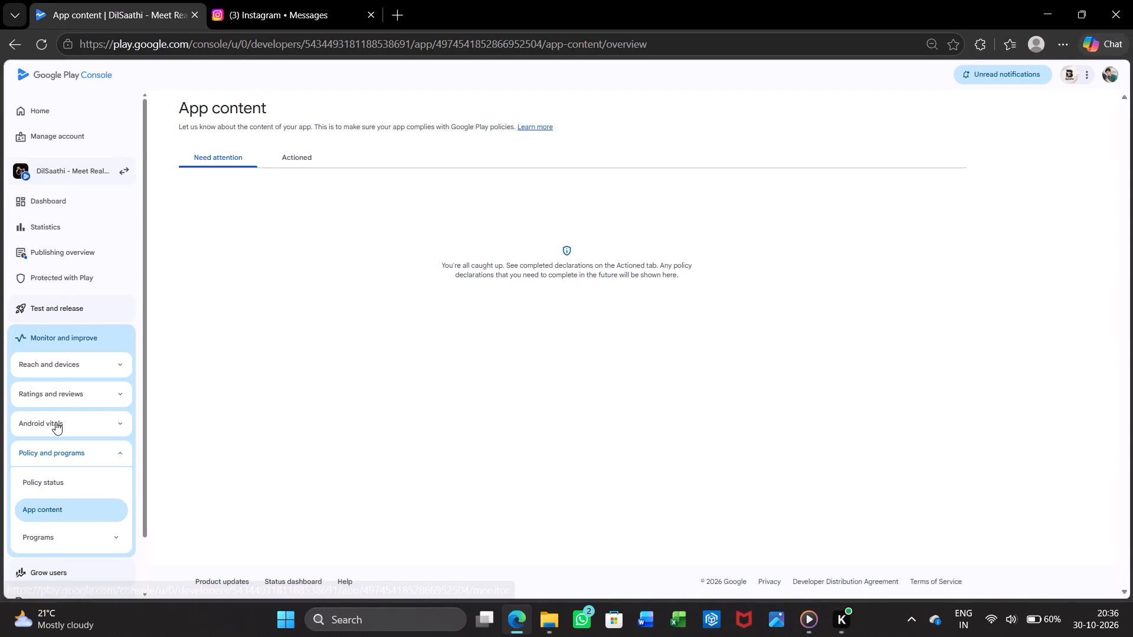
Examine the Apps Experience program page and its service fee help article, and return to the app dashboard.
scroll(55, 422, down, 1)
click(55, 473)
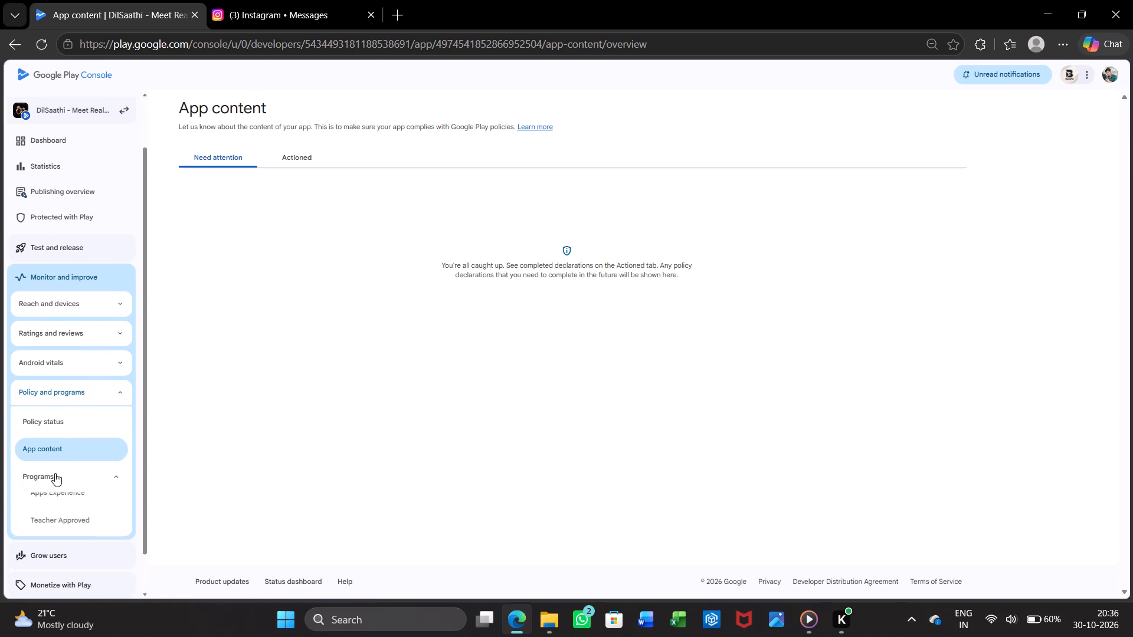
scroll(55, 473, down, 1)
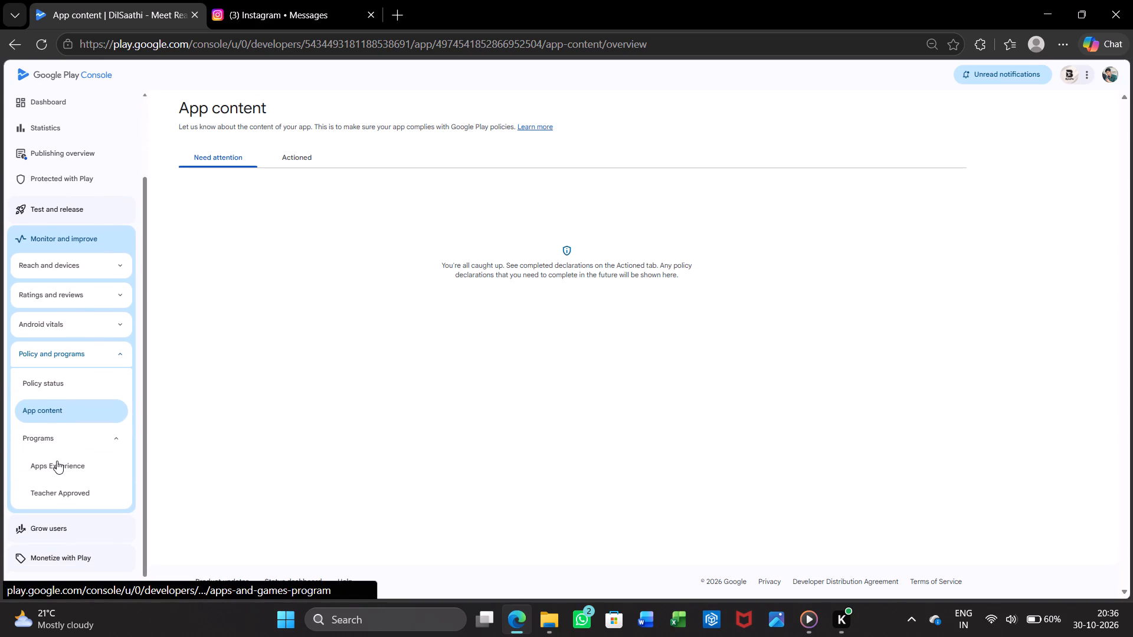
click(57, 461)
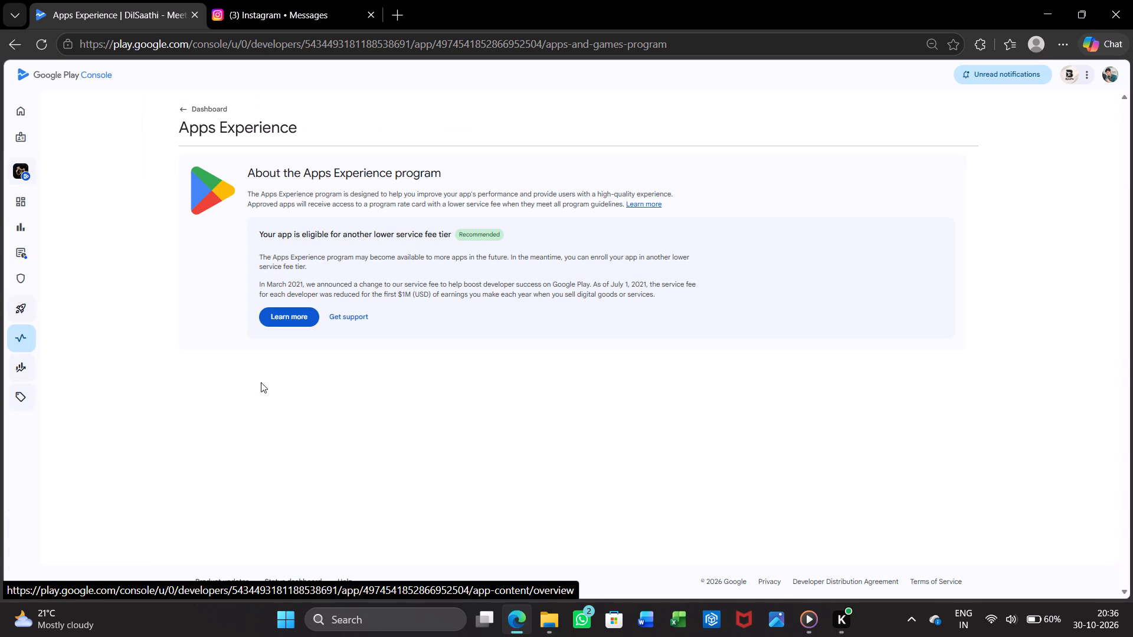
click(425, 265)
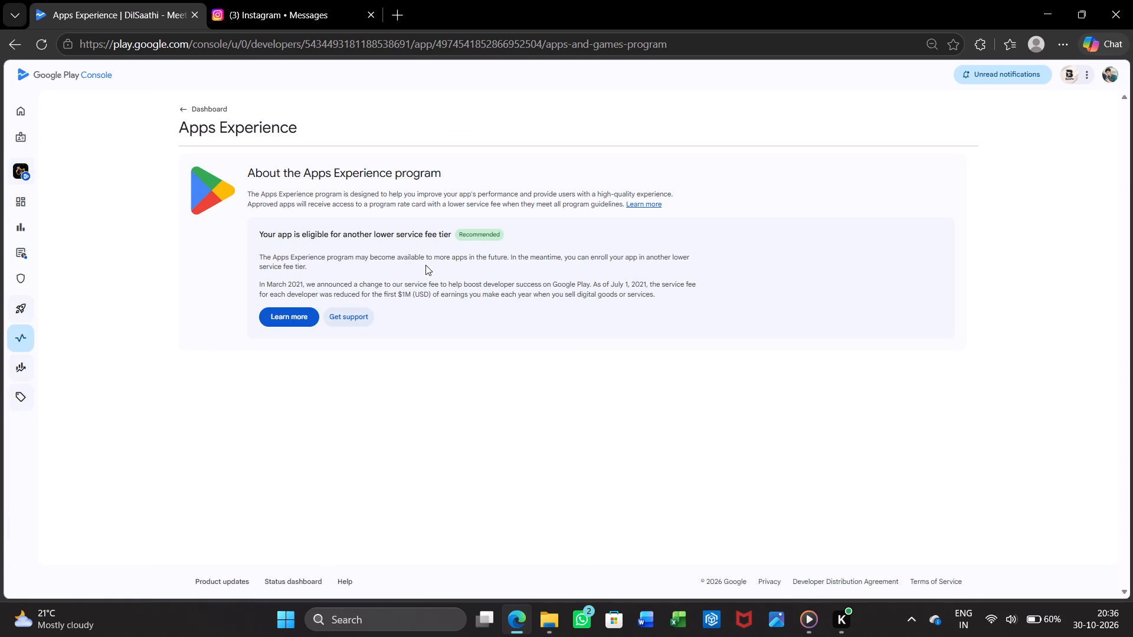
click(302, 314)
click(368, 15)
click(182, 103)
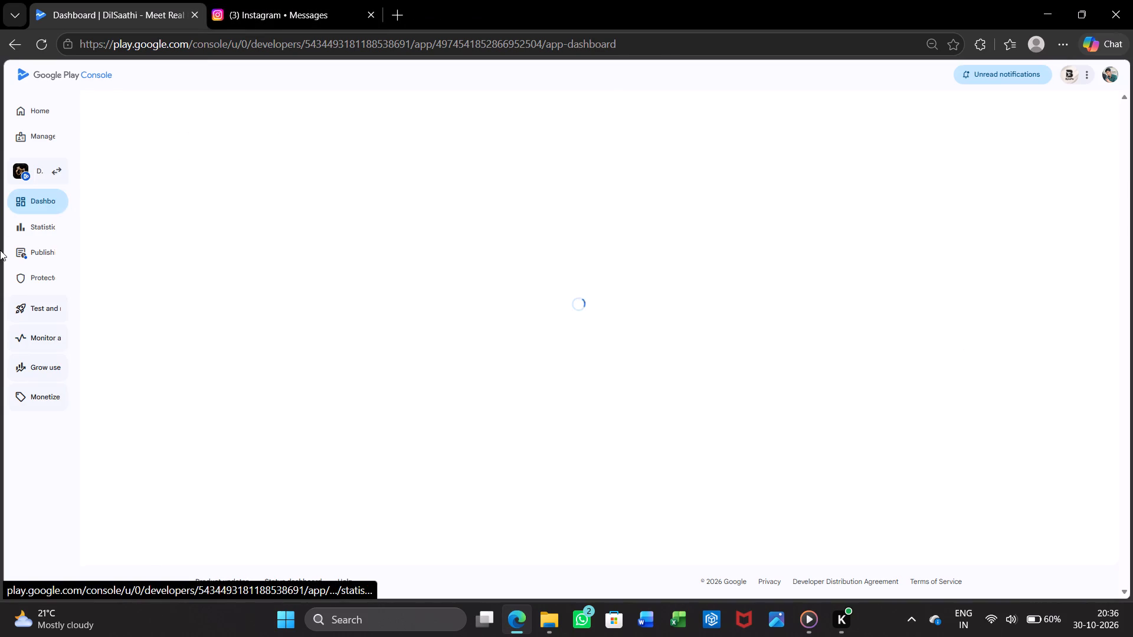
Look through the Grow users, Monetize with Play and Monetization setup pages for the app.
click(69, 363)
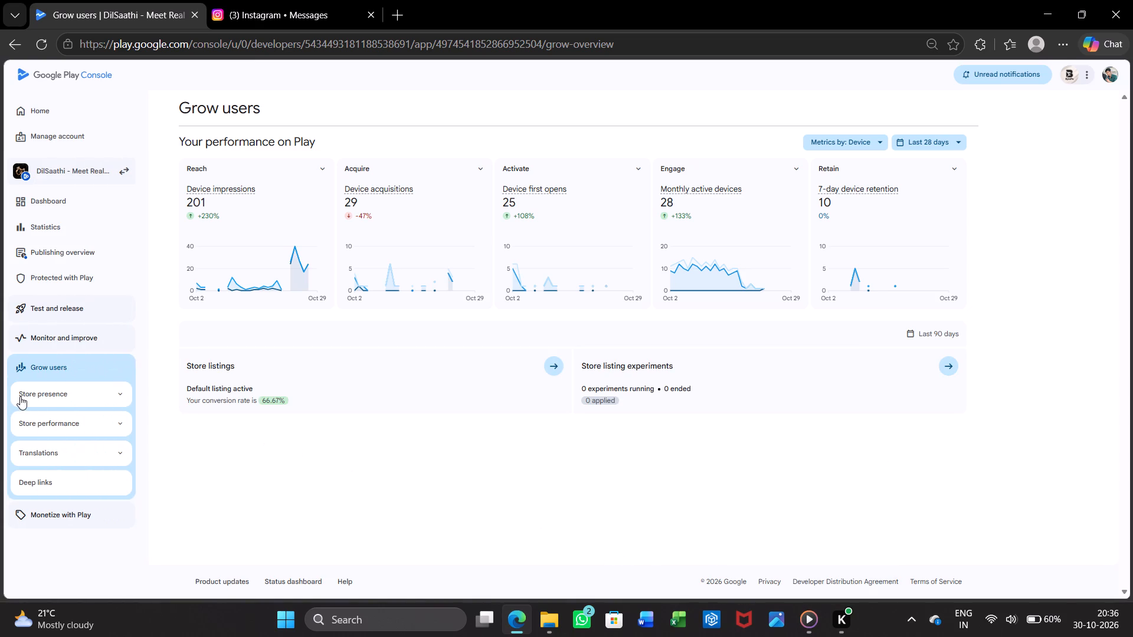
click(70, 508)
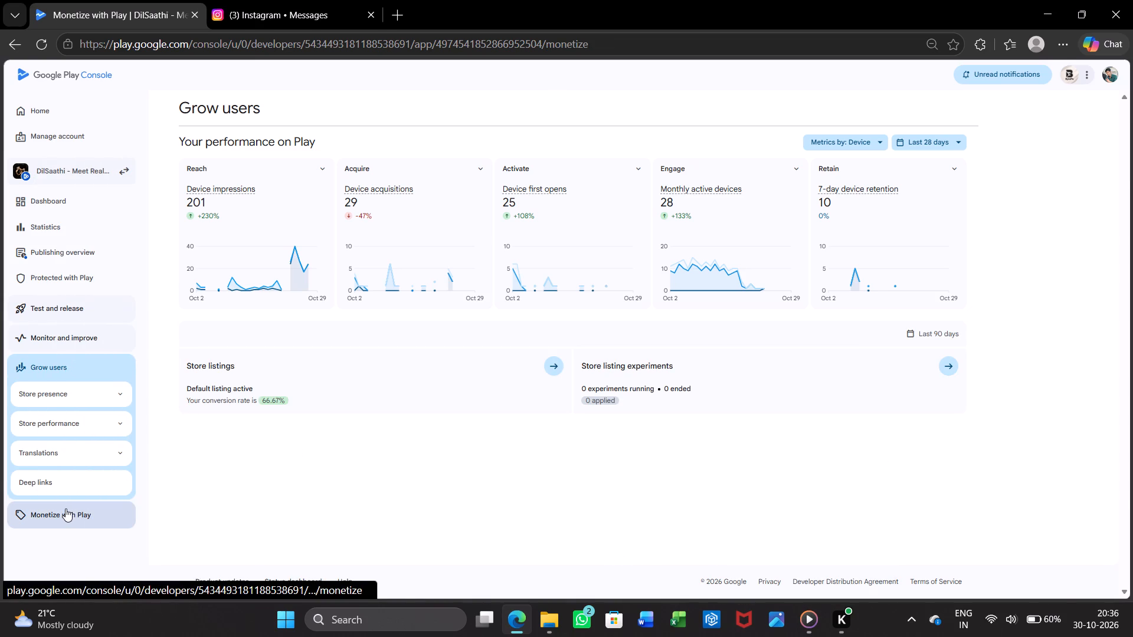
scroll(66, 508, down, 1)
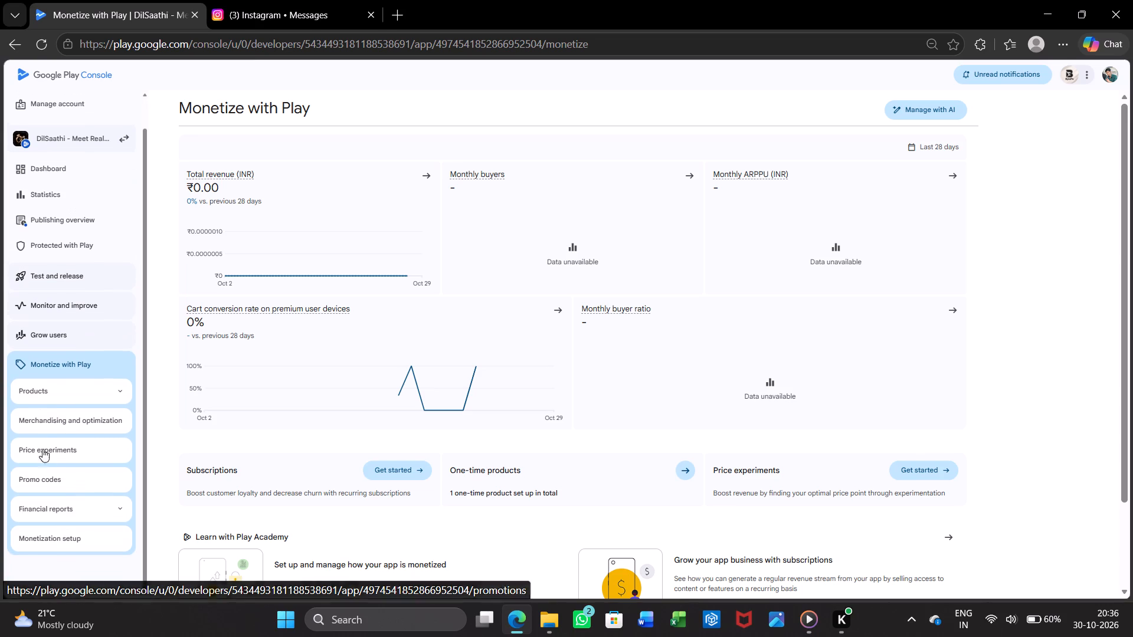
click(53, 531)
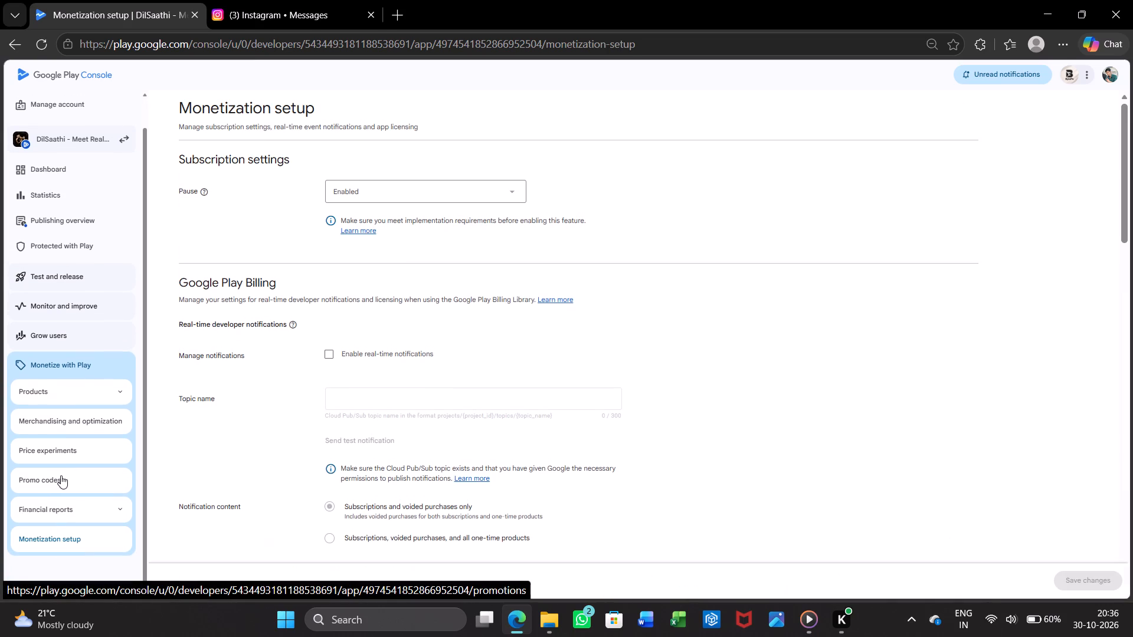
Start creating a promo code for the app and accept the Promo codes Terms of Service.
click(60, 474)
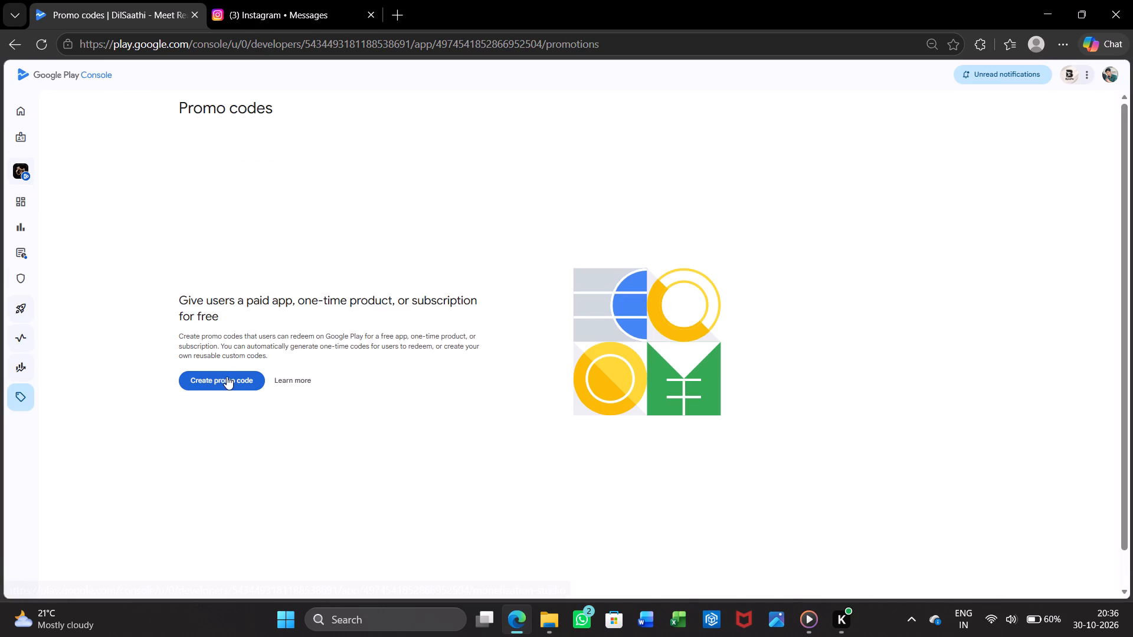
click(227, 376)
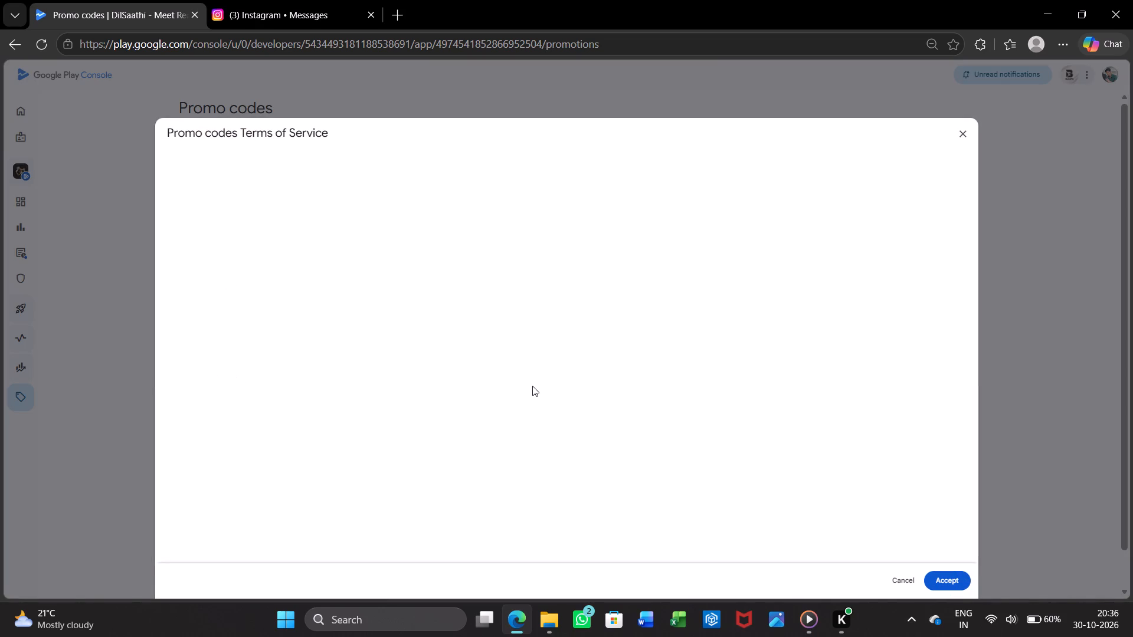
scroll(754, 316, down, 2)
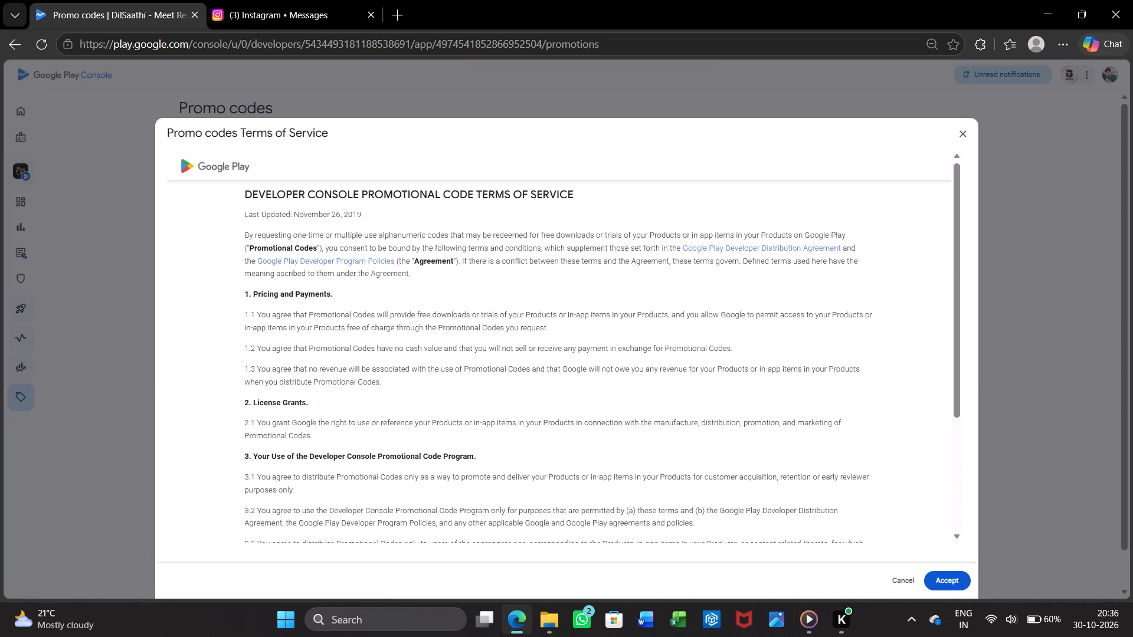
scroll(754, 316, down, 1)
click(944, 576)
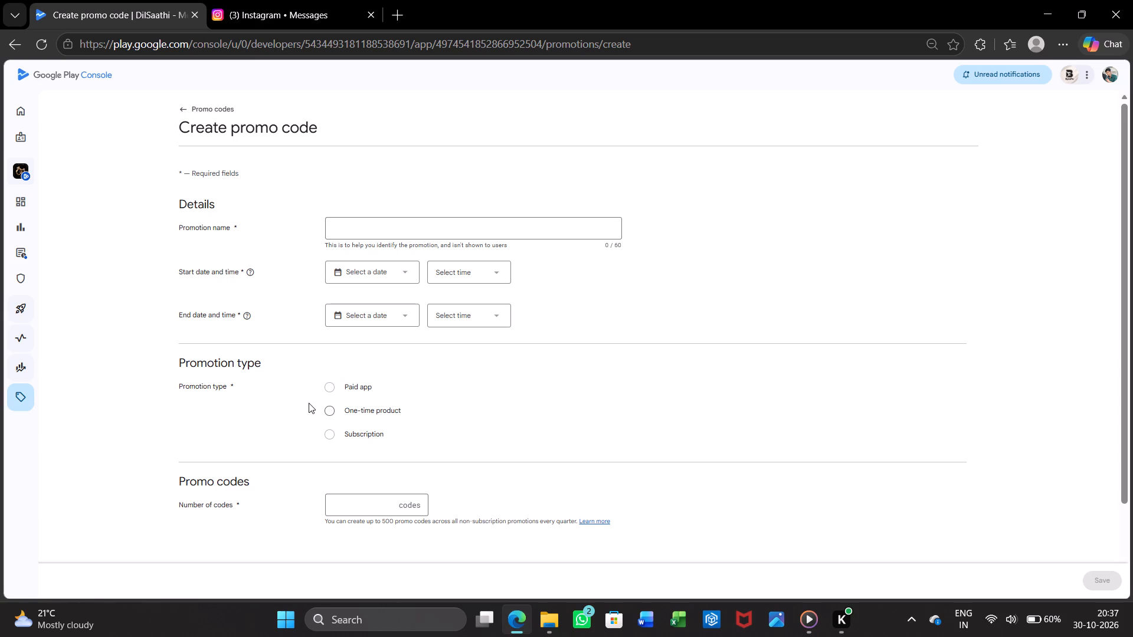
Name the promotion DilSaathi and schedule it from Oct 31, 2026 to Nov 2, 2026.
click(402, 225)
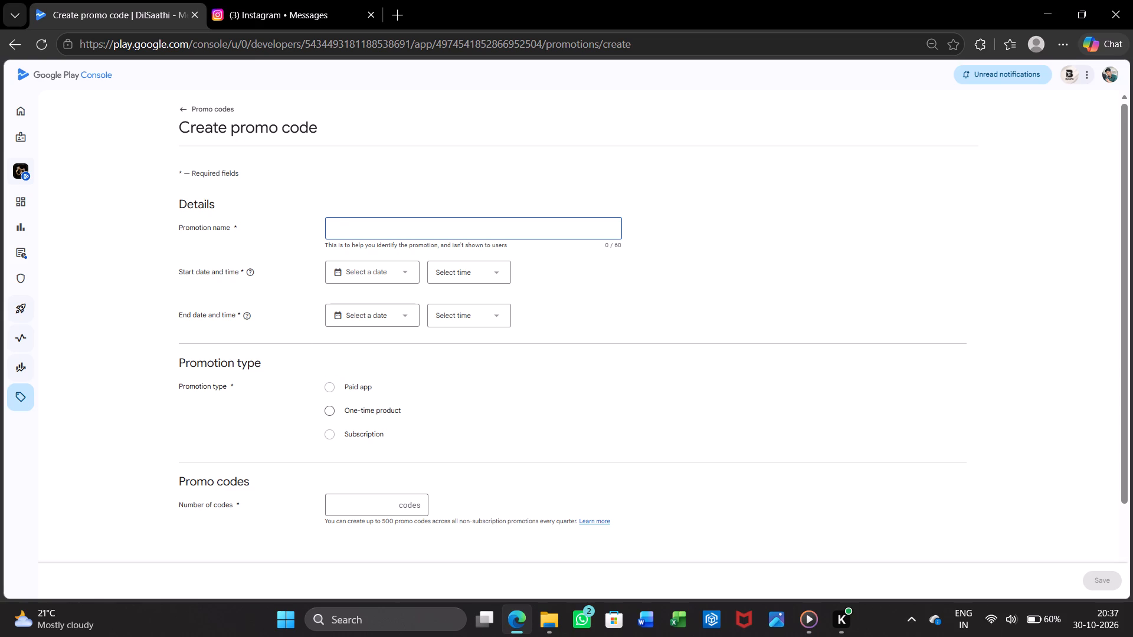
text(DilSaathi)
click(386, 270)
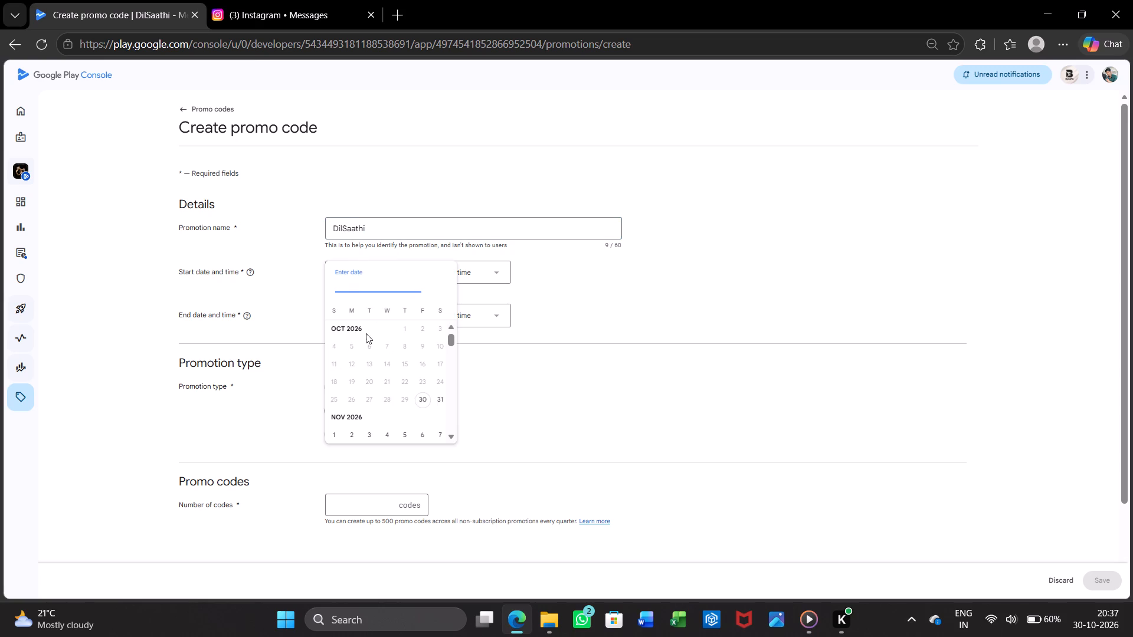
scroll(362, 371, down, 1)
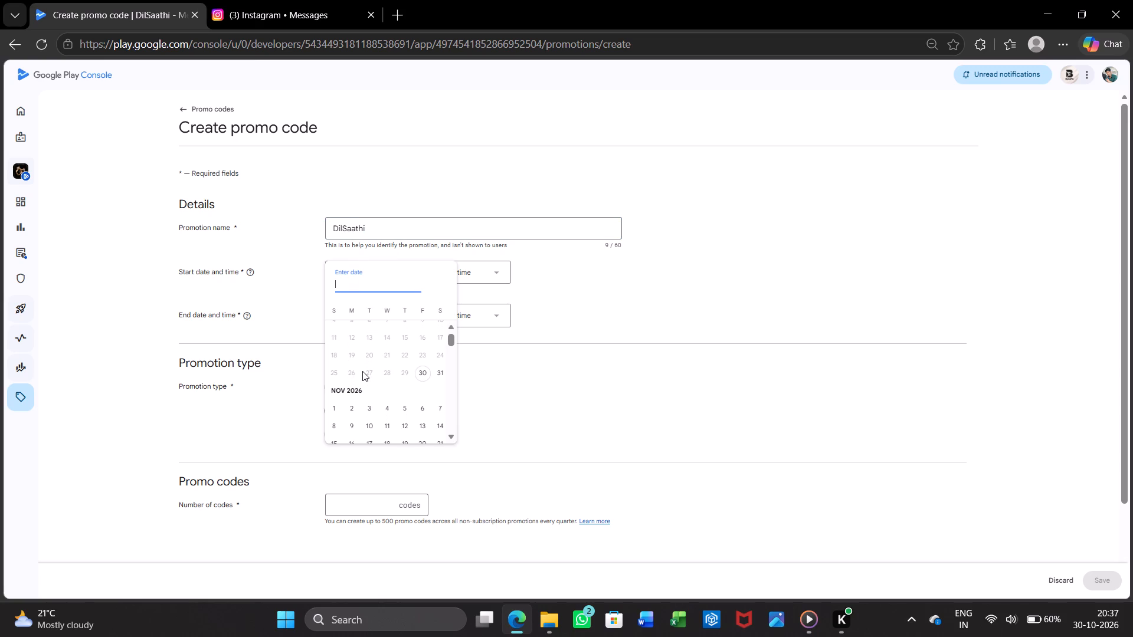
scroll(362, 371, down, 1)
click(436, 367)
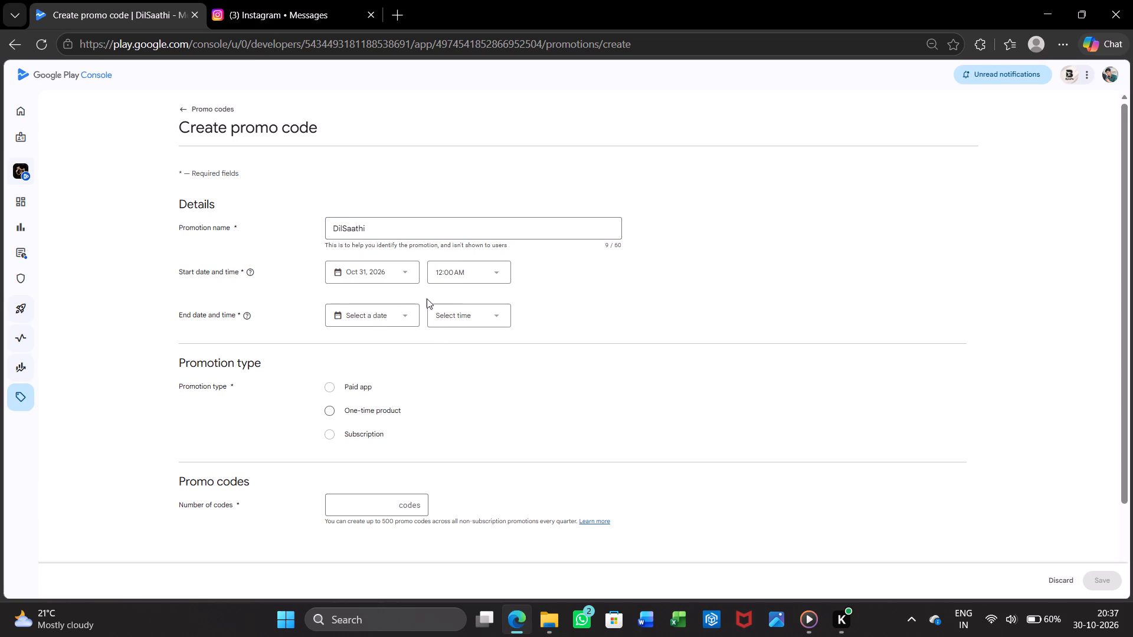
click(344, 316)
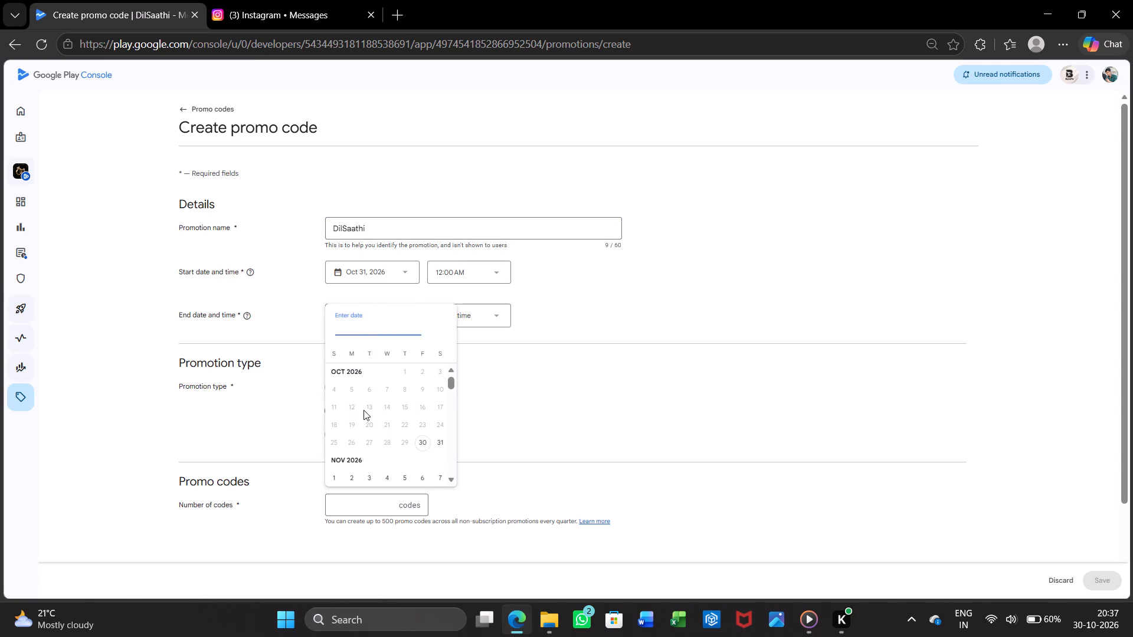
scroll(371, 415, down, 1)
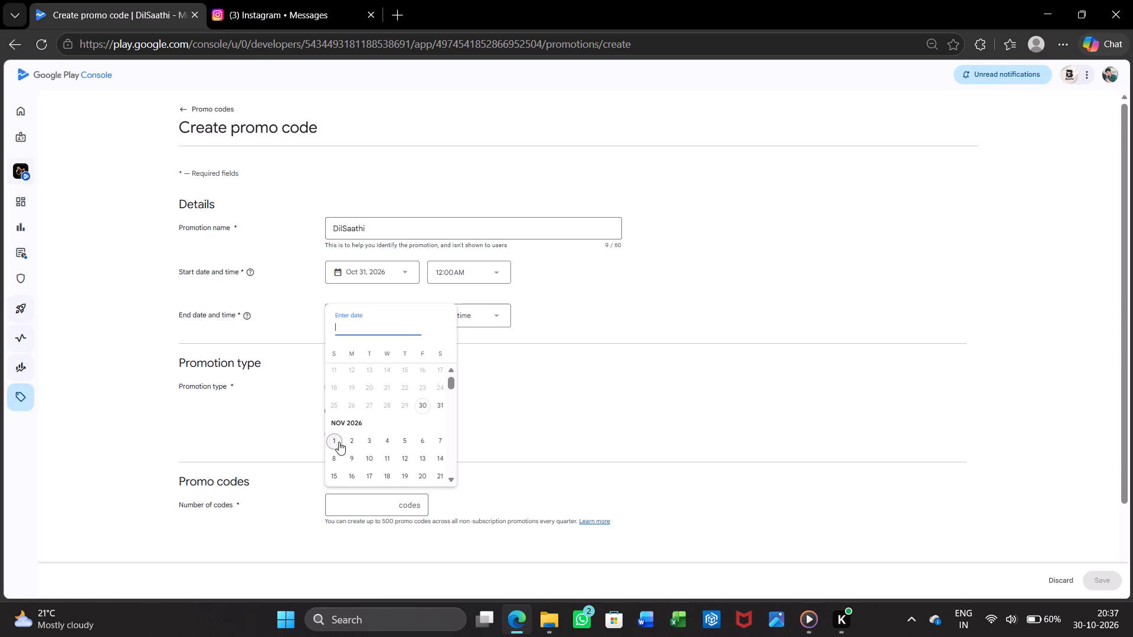
click(352, 440)
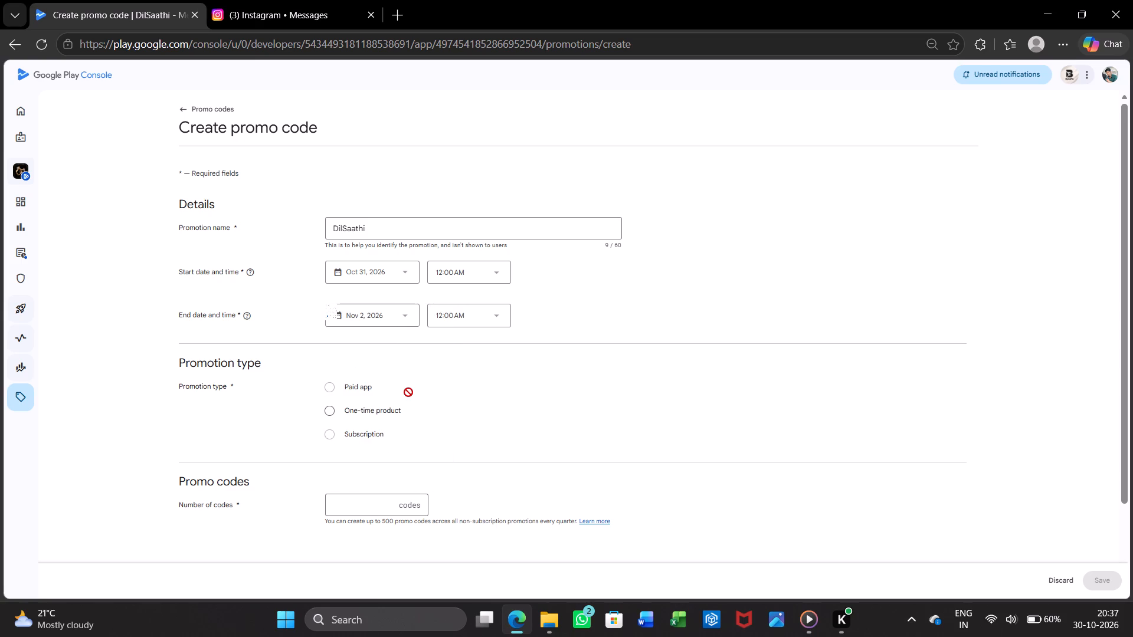
Set the promotion type to One-time product.
scroll(408, 392, down, 1)
click(332, 372)
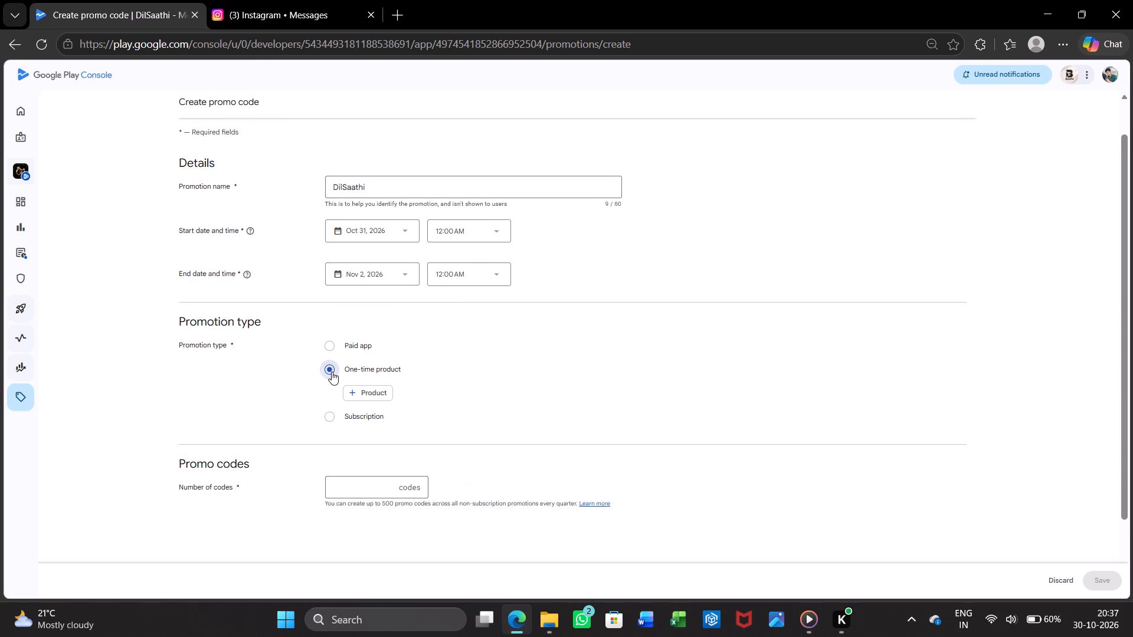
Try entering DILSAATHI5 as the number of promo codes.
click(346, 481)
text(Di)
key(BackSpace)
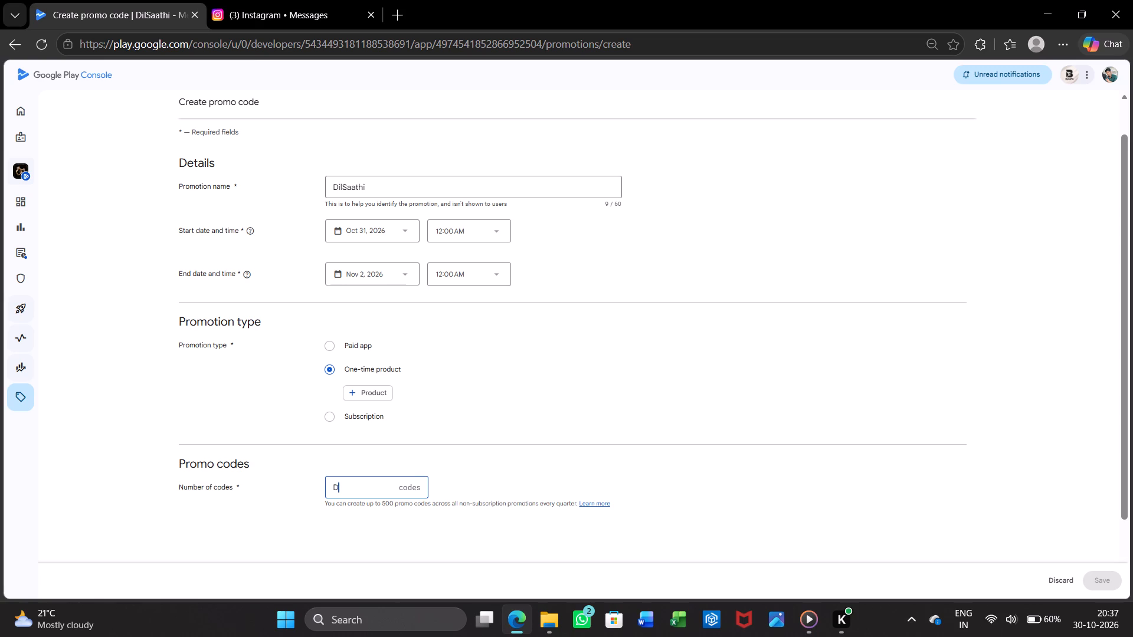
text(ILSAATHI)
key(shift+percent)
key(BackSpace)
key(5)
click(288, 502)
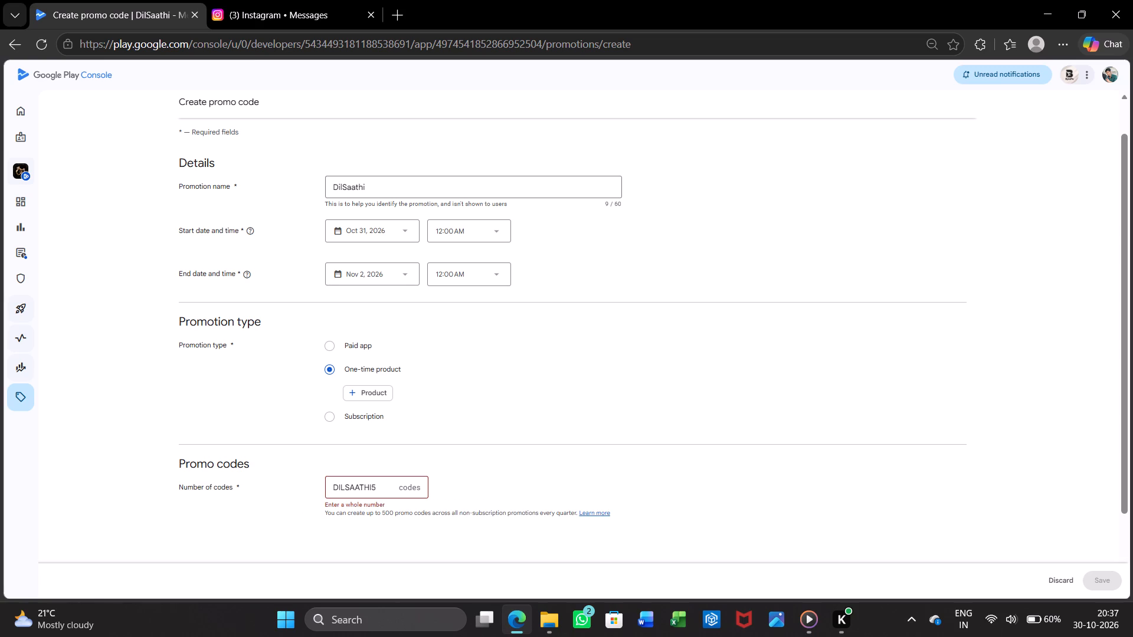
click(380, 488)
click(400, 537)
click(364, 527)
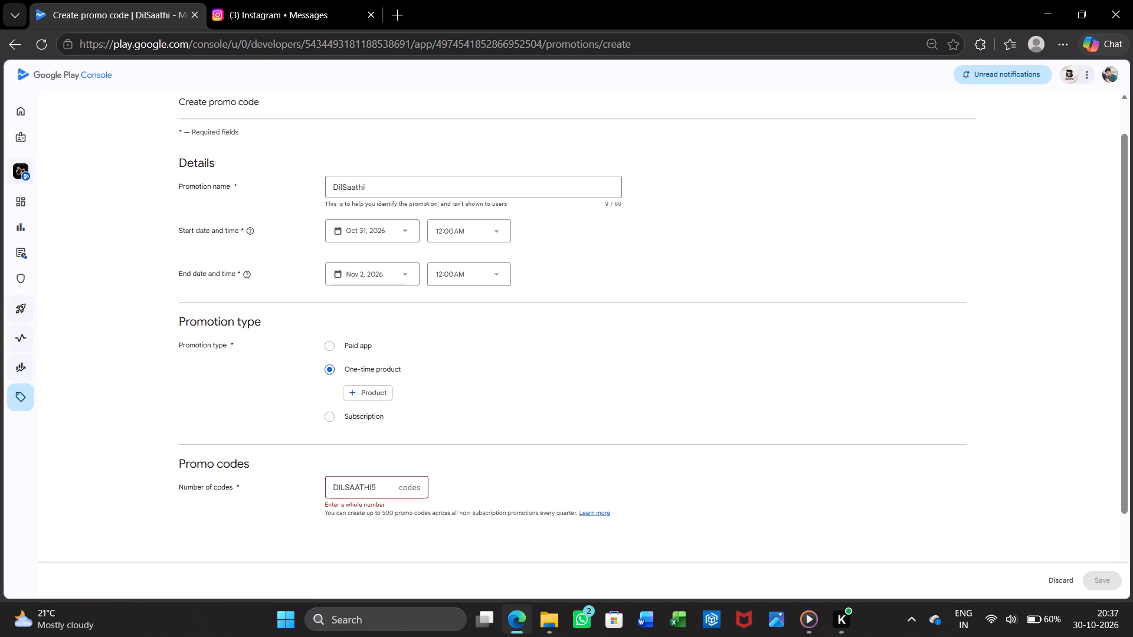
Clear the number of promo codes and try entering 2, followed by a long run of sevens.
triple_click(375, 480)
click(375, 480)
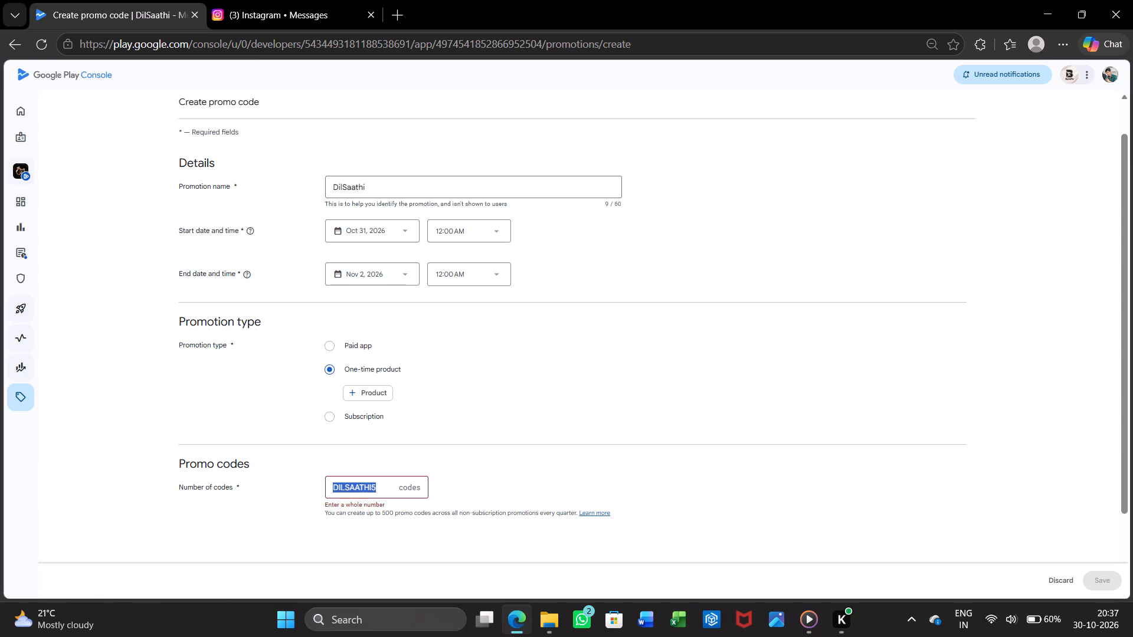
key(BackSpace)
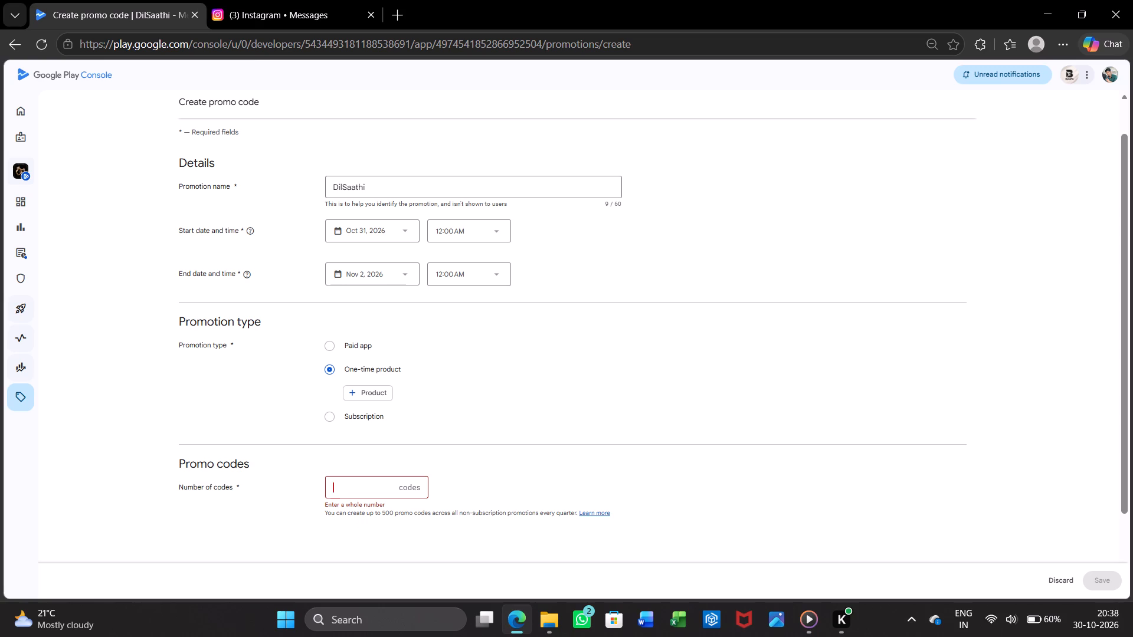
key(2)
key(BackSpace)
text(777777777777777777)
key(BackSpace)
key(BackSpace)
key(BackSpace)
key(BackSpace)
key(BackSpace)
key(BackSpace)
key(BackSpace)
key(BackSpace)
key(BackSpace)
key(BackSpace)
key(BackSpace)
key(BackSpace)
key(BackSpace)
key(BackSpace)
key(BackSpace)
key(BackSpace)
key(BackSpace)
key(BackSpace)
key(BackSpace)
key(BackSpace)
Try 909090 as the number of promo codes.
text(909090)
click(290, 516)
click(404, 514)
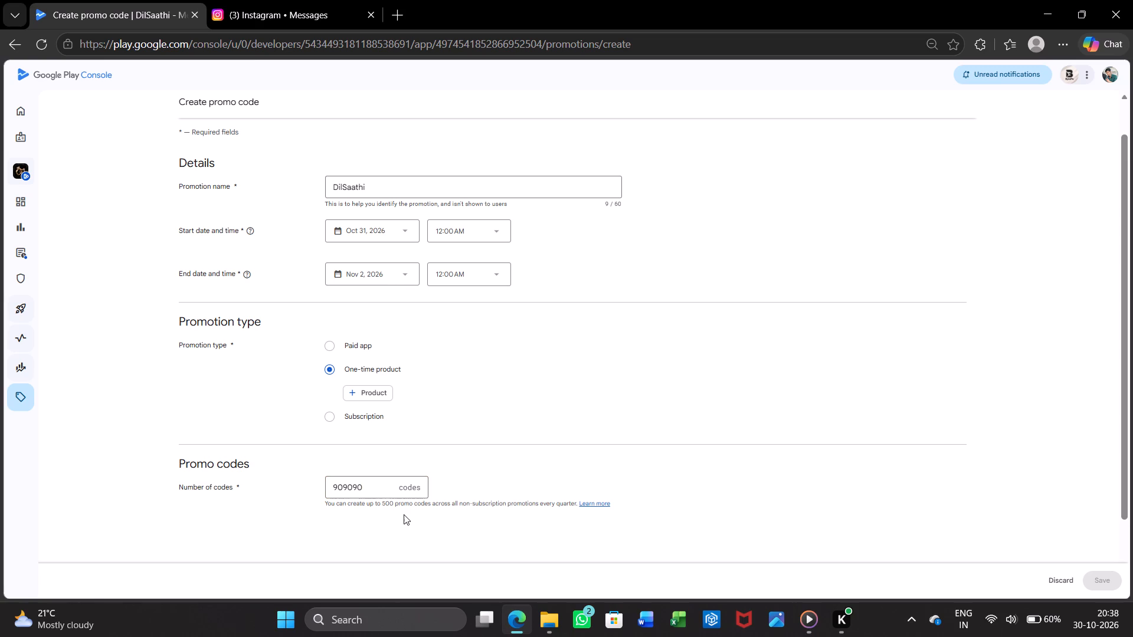
Set the number of promo codes to 1.
triple_click(366, 491)
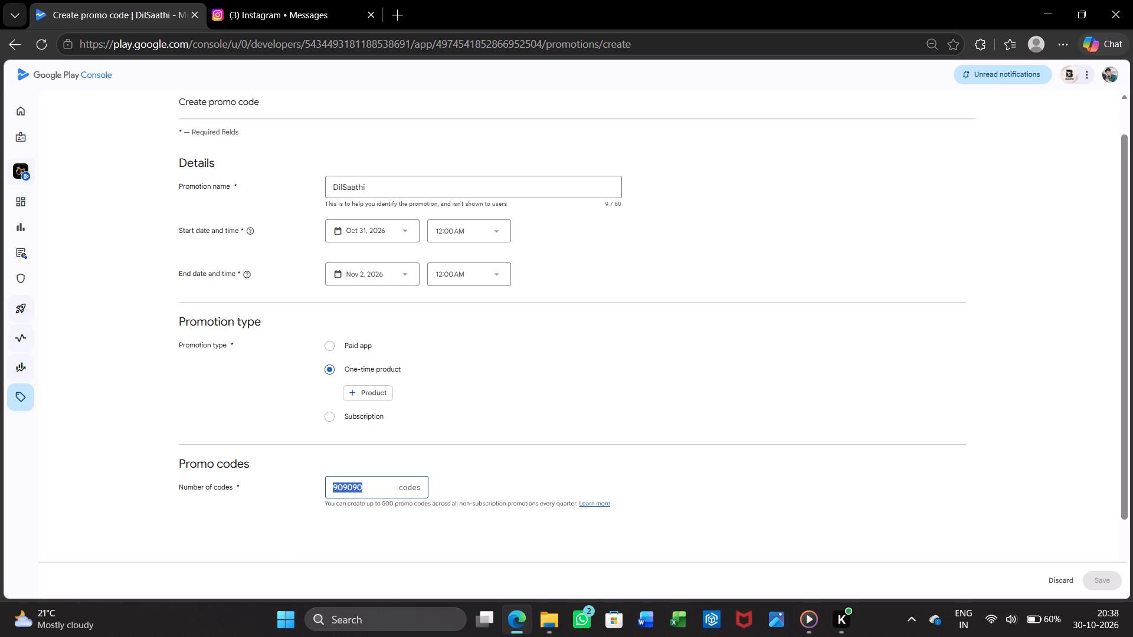
key(ctrl+c)
key(BackSpace)
key(1)
click(281, 533)
Apply the lifetime-access purchase option of DilSaathi Lifetime Membership as the promotion's one-time product.
scroll(281, 533, down, 1)
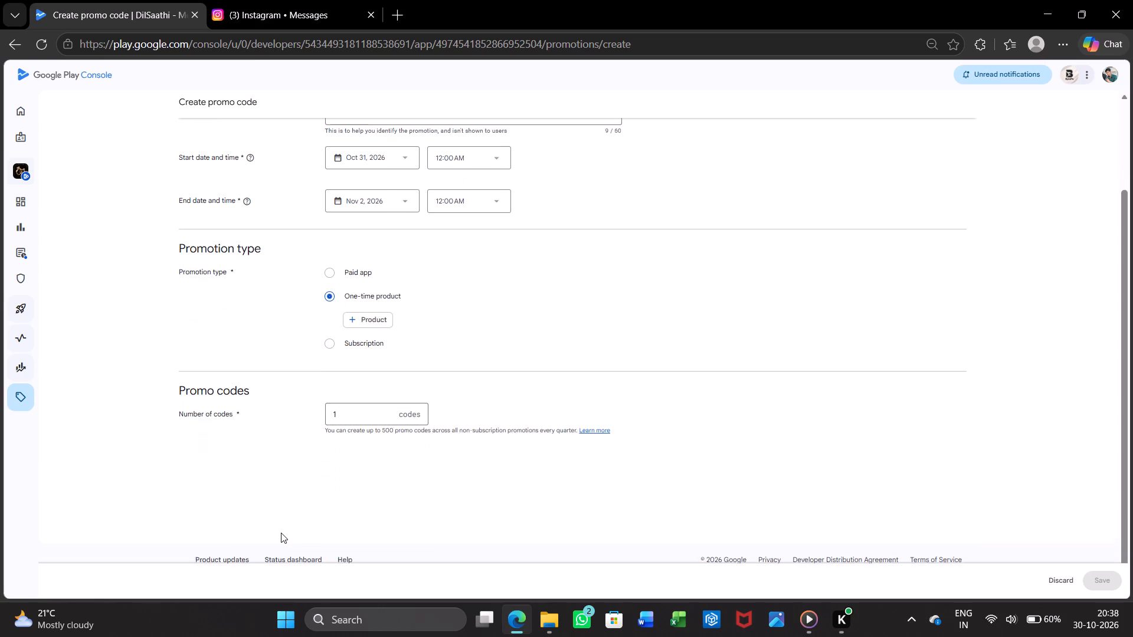
scroll(759, 481, down, 1)
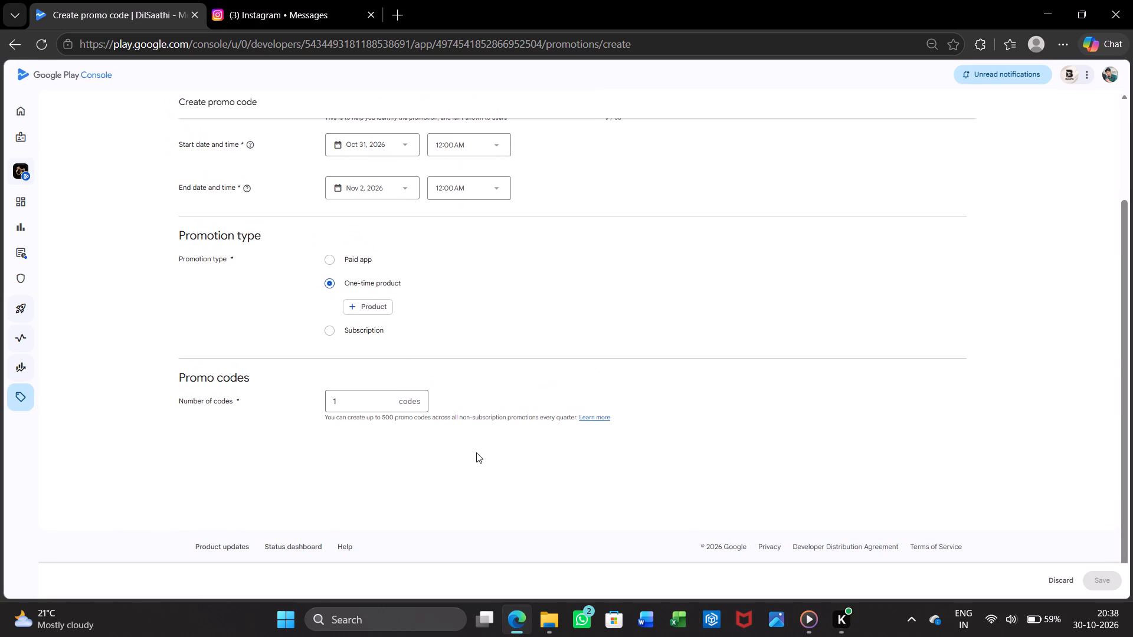
scroll(410, 467, up, 1)
click(374, 415)
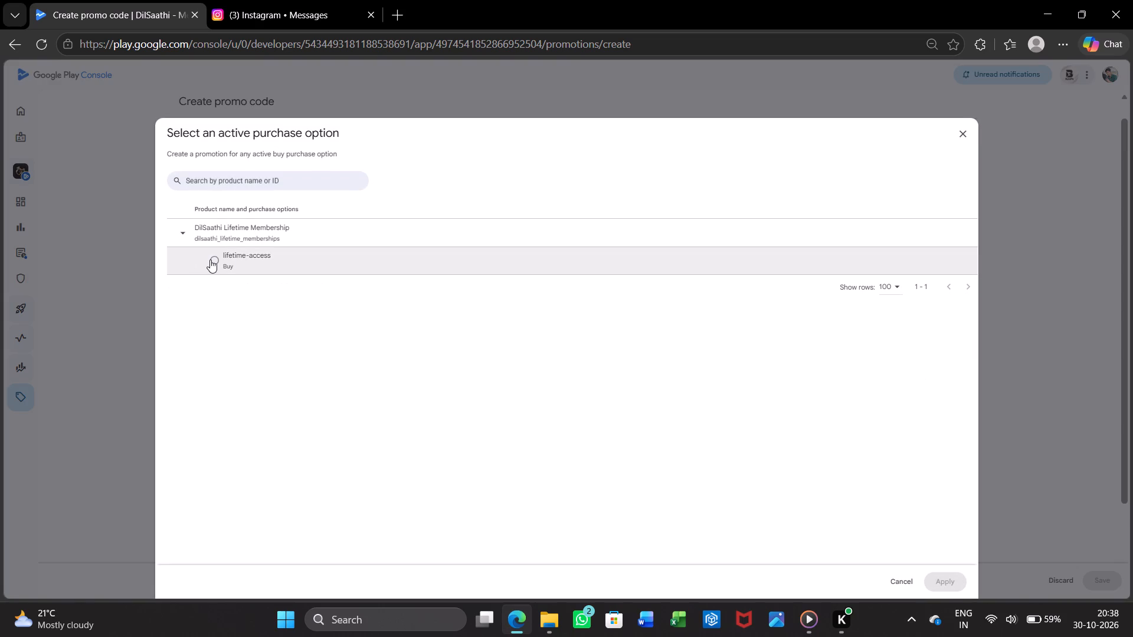
click(210, 260)
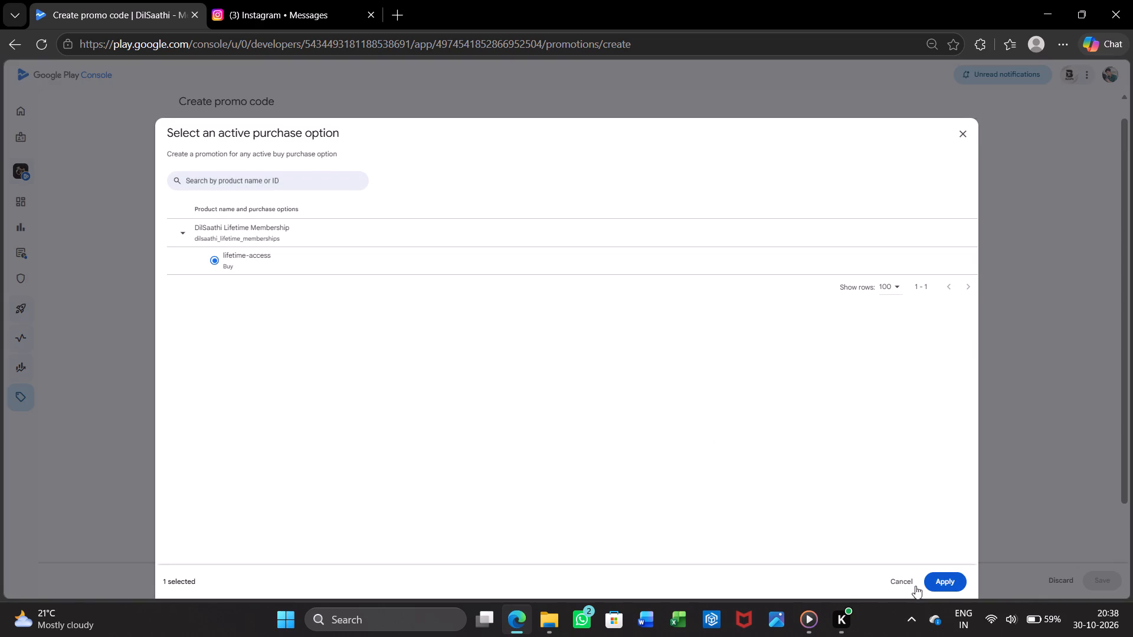
click(945, 577)
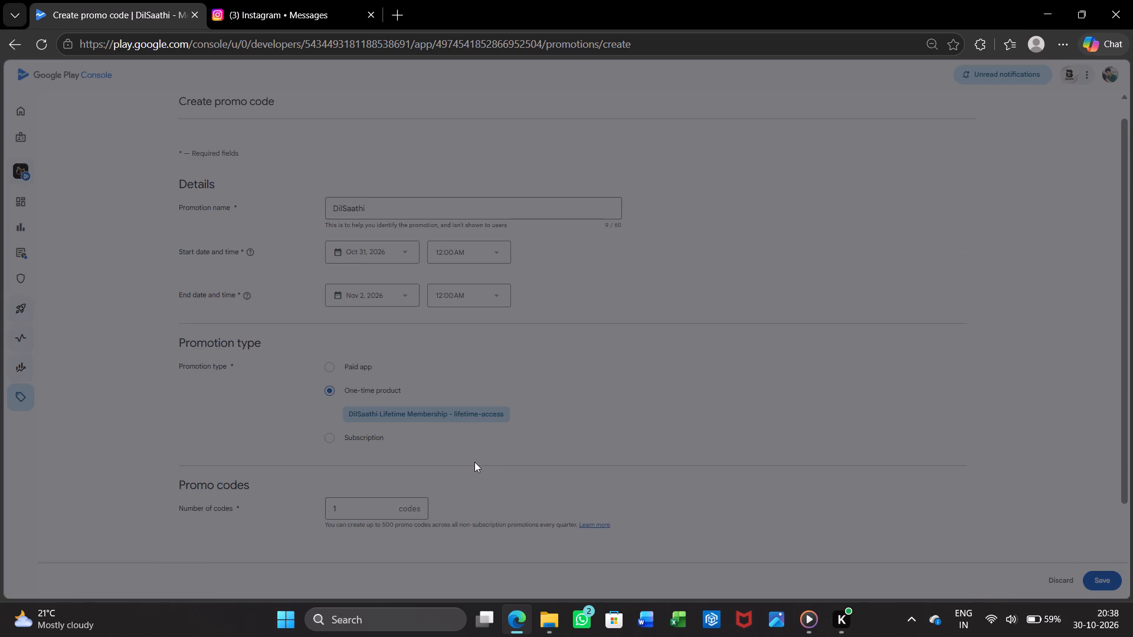
Save the DilSaathi promotion and confirm its creation.
scroll(474, 462, down, 2)
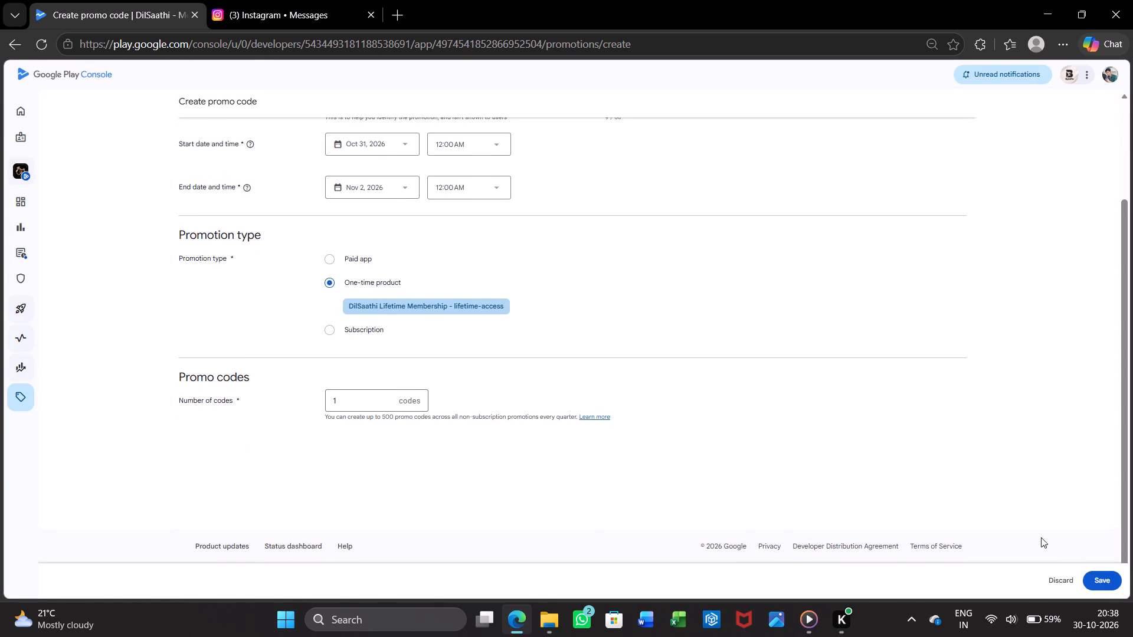
click(1102, 575)
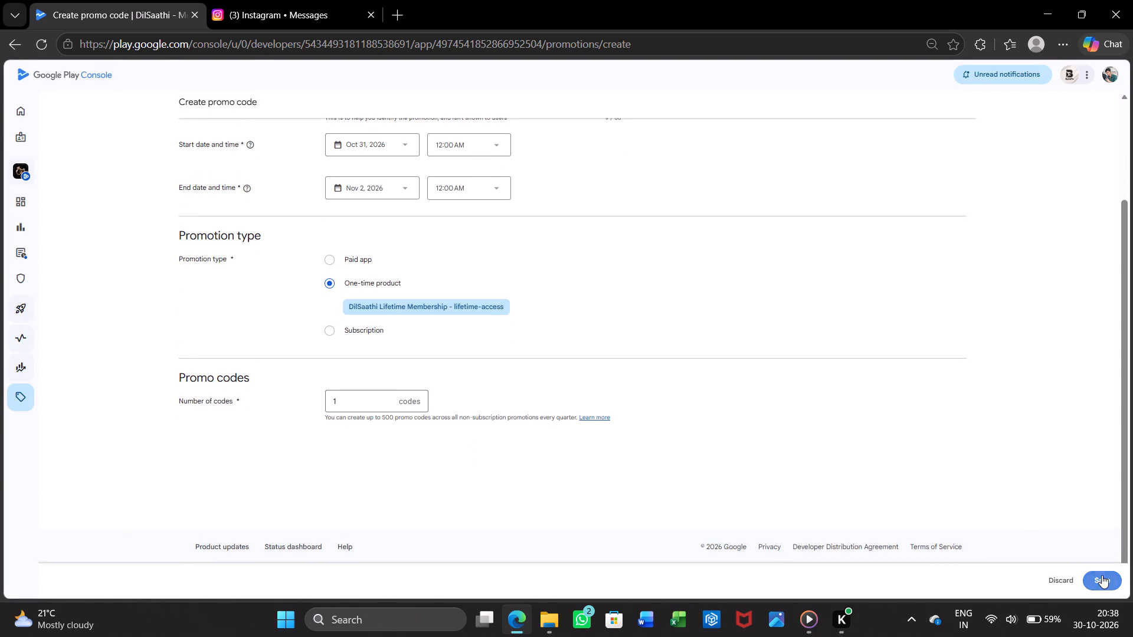
click(634, 347)
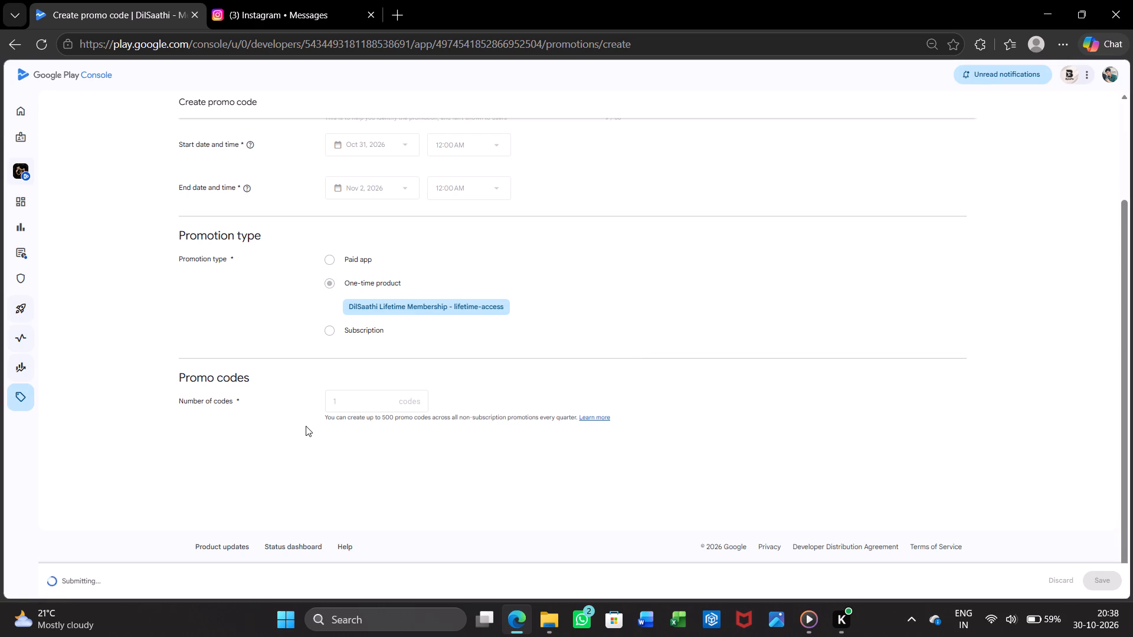
Review the saved DilSaathi promotion's status, schedule, product and promo codes section.
scroll(306, 426, up, 2)
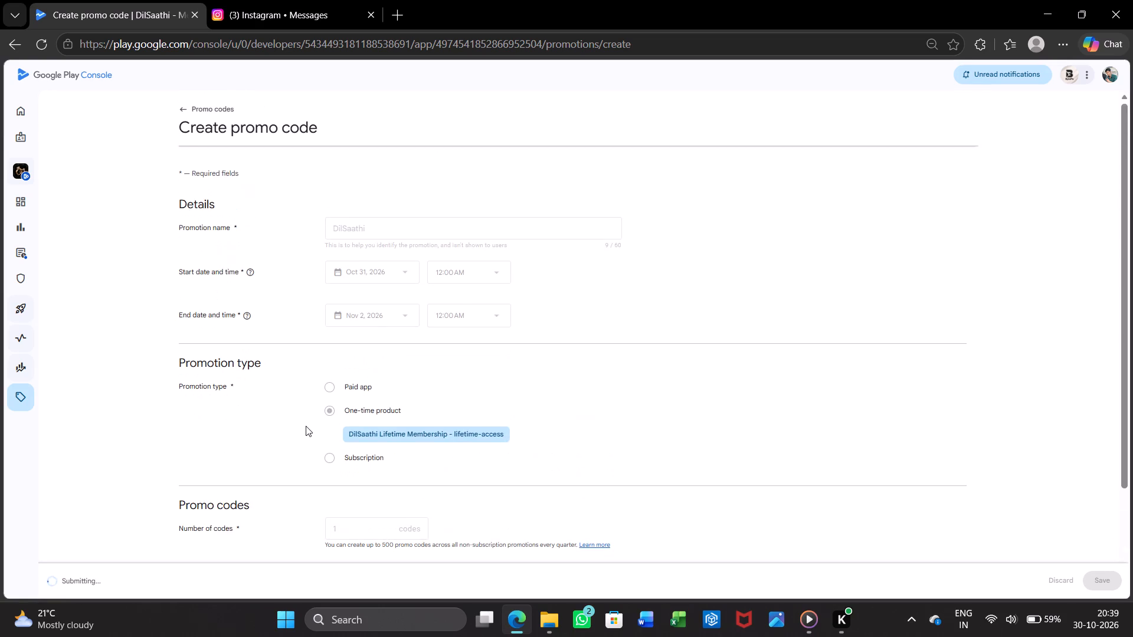
scroll(306, 426, down, 2)
scroll(306, 426, up, 1)
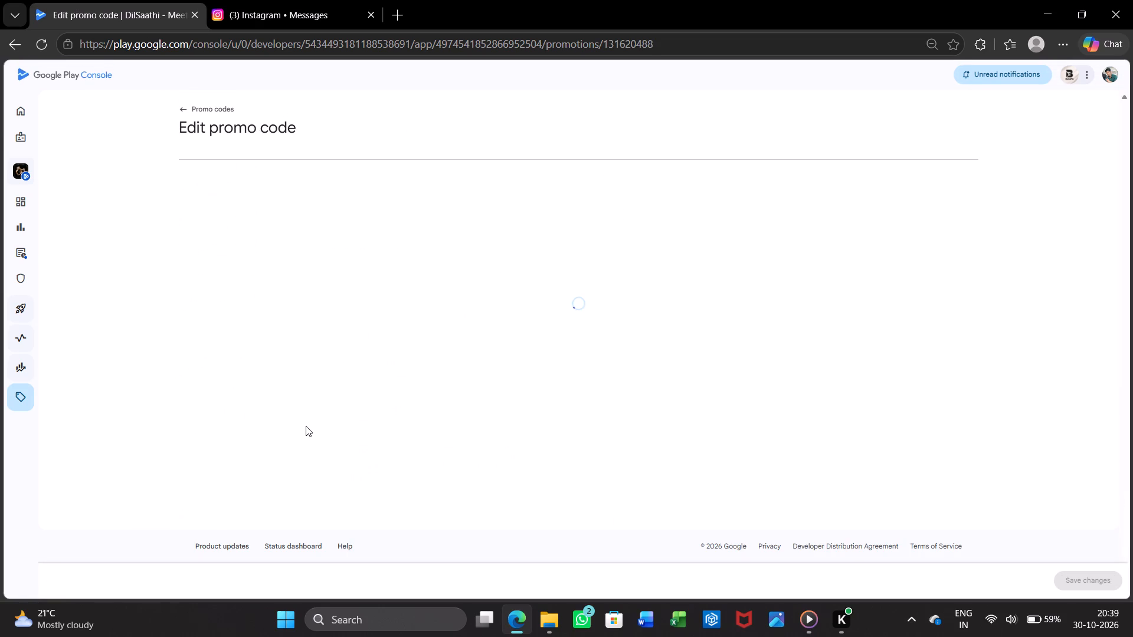
scroll(306, 426, down, 1)
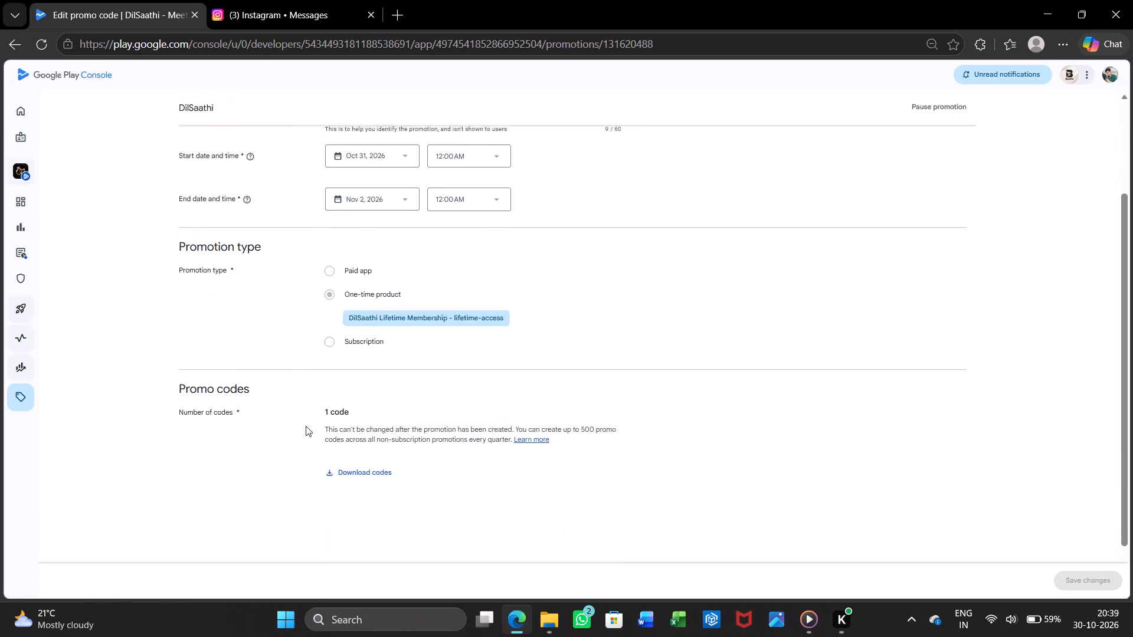
scroll(374, 467, down, 1)
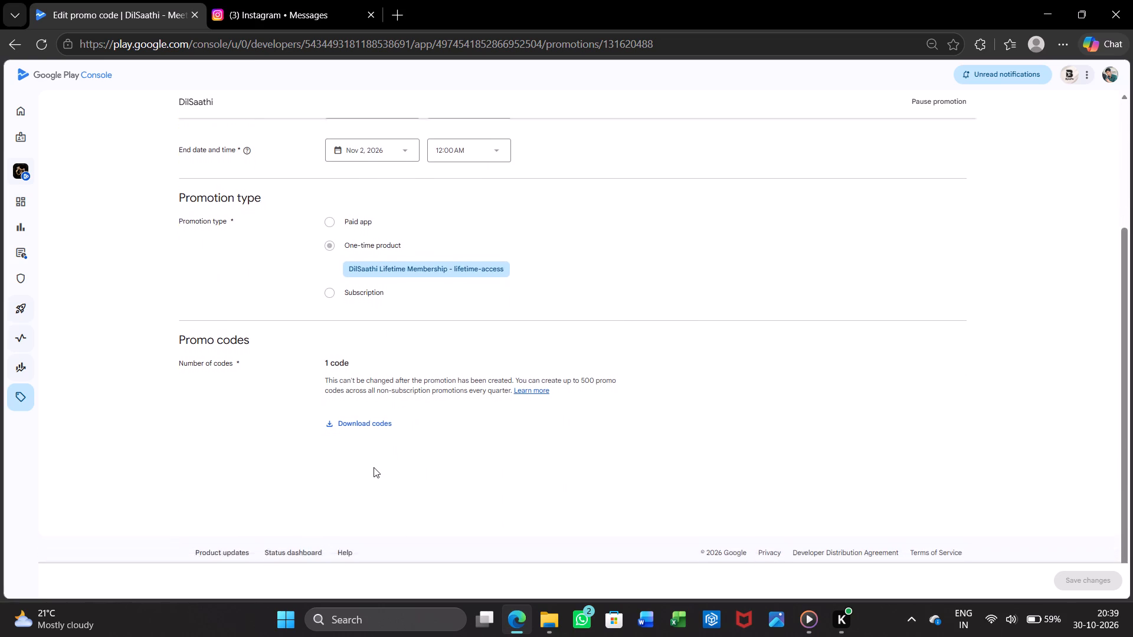
scroll(374, 467, down, 2)
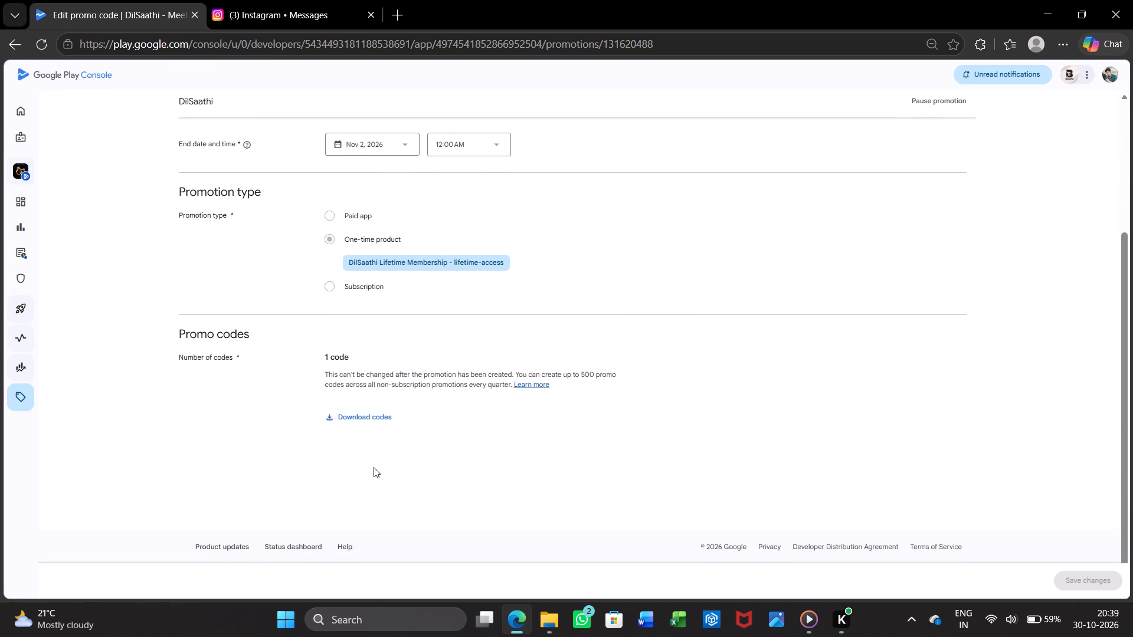
scroll(374, 467, up, 2)
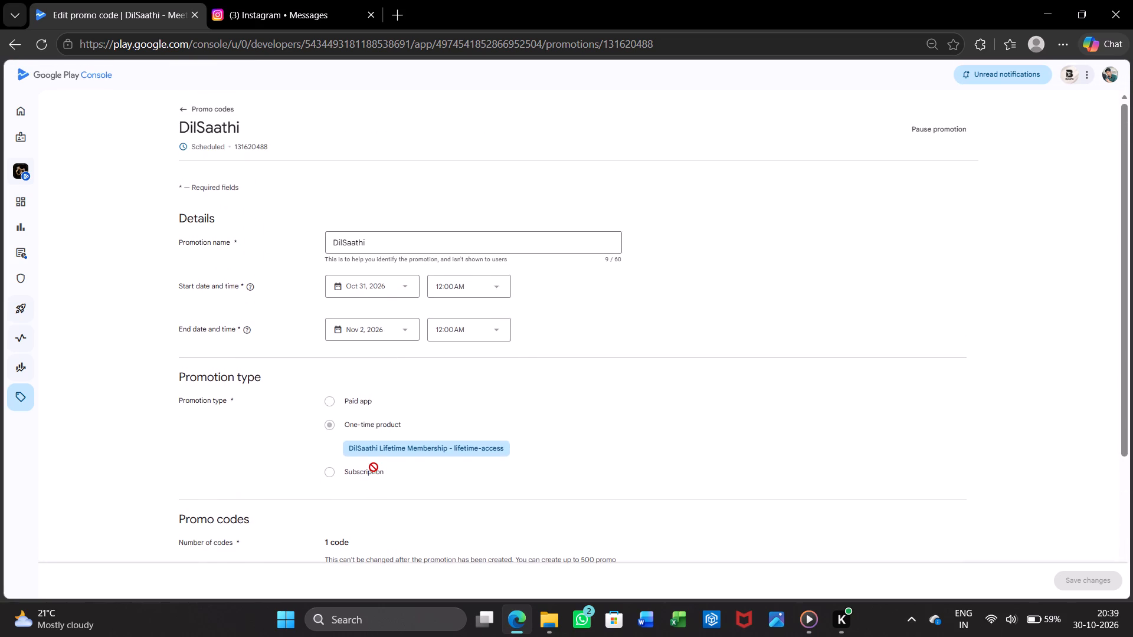
scroll(374, 467, up, 2)
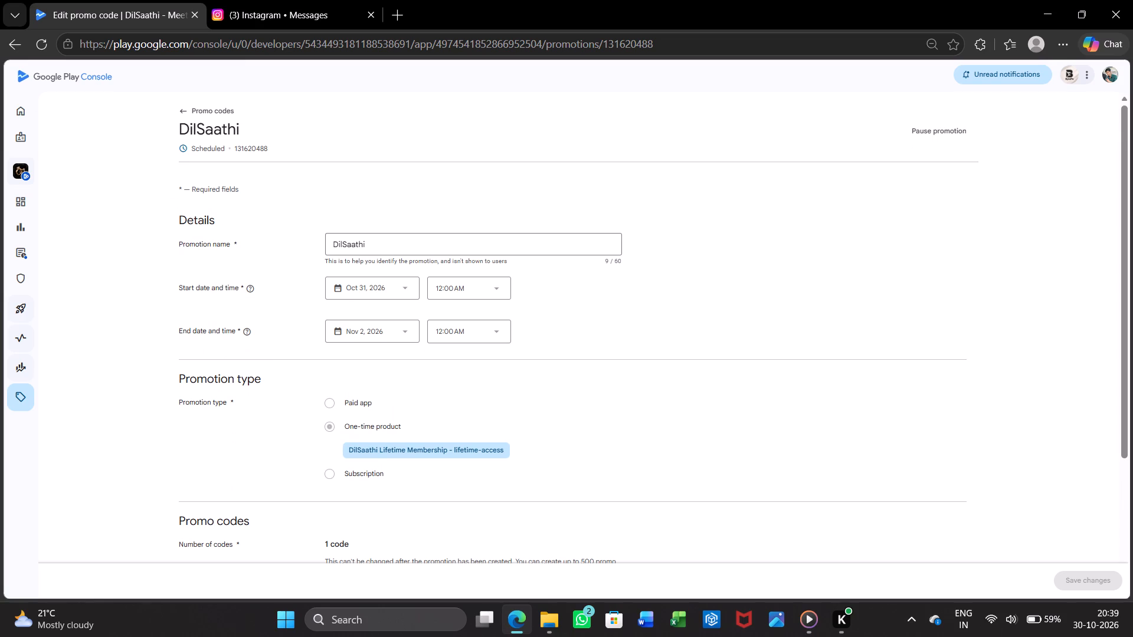
click(202, 147)
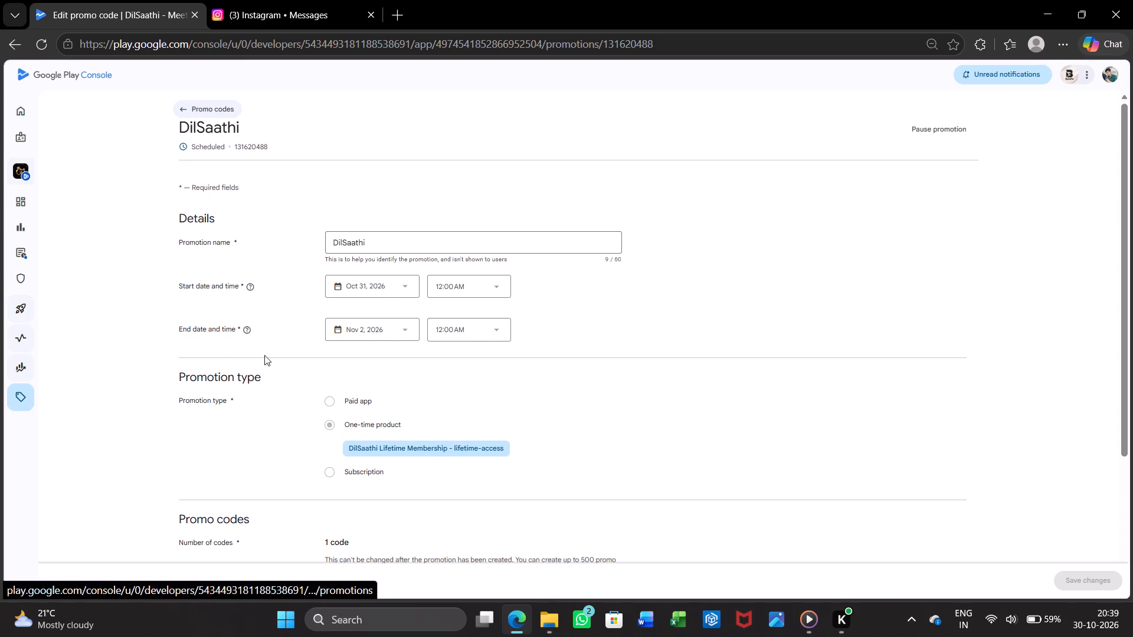
scroll(269, 365, down, 2)
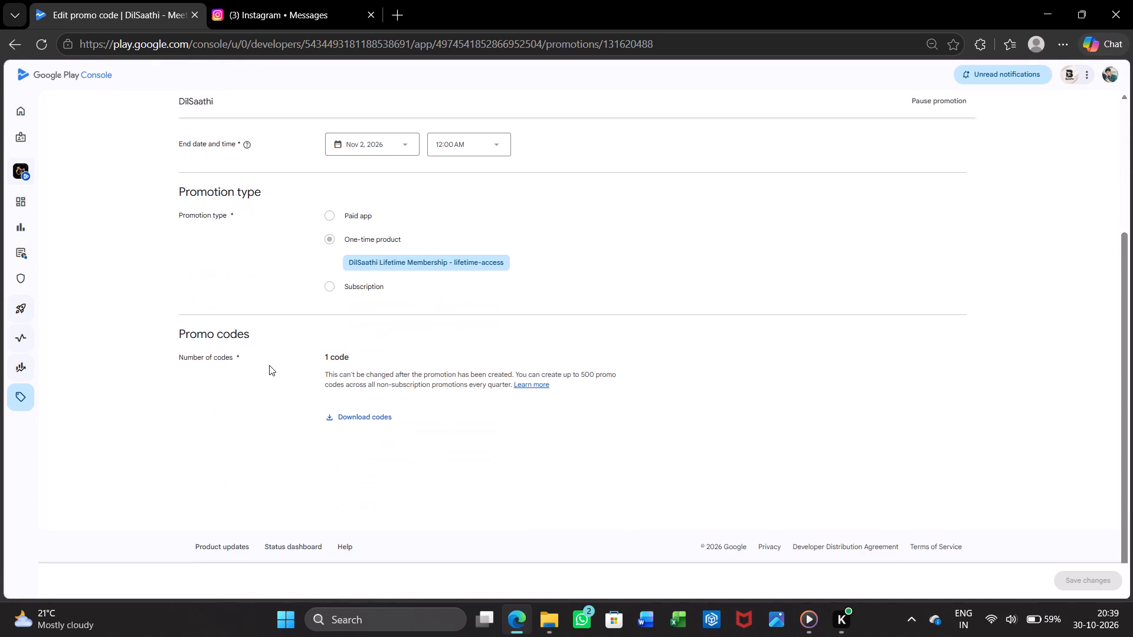
click(342, 360)
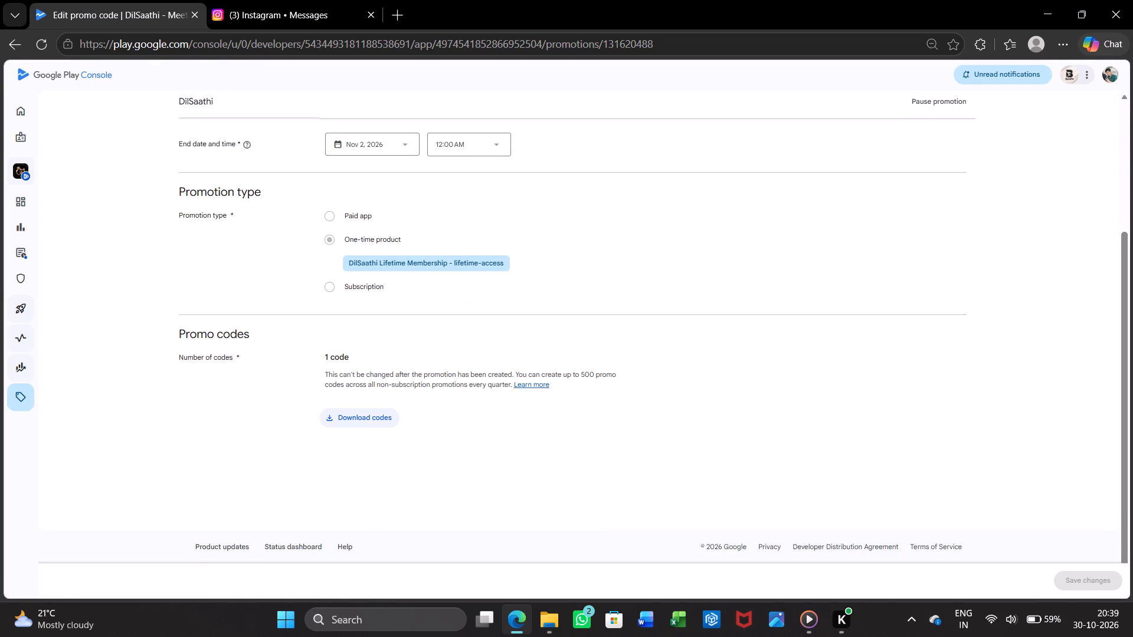
scroll(283, 406, up, 1)
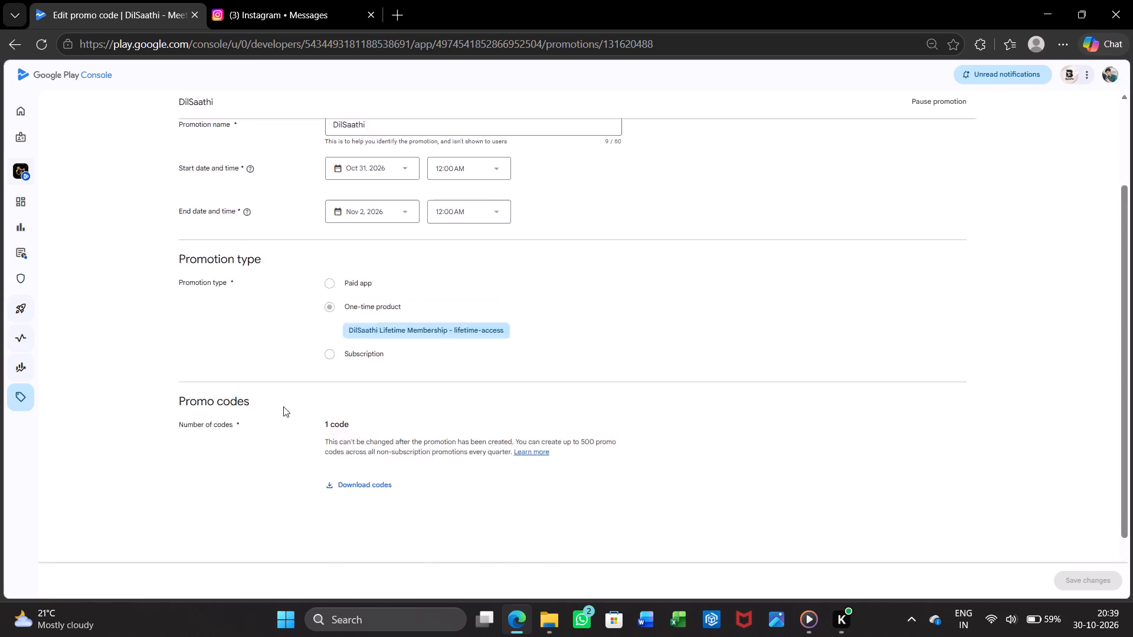
scroll(283, 406, up, 2)
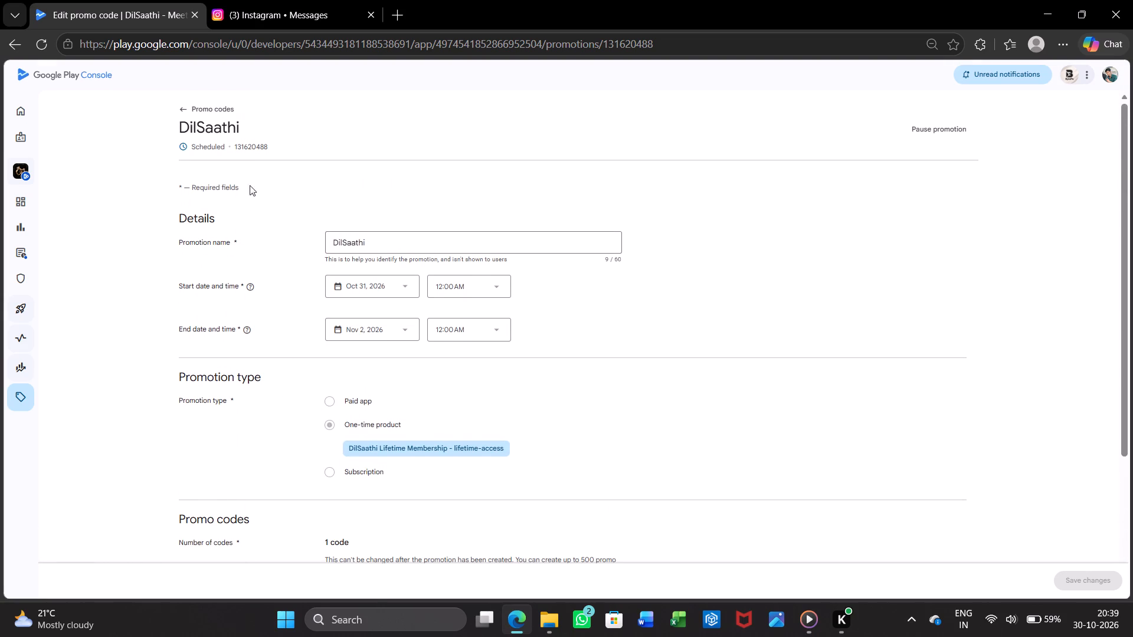
Return to the promo codes list and examine the DilSaathi promotion's entry.
click(180, 107)
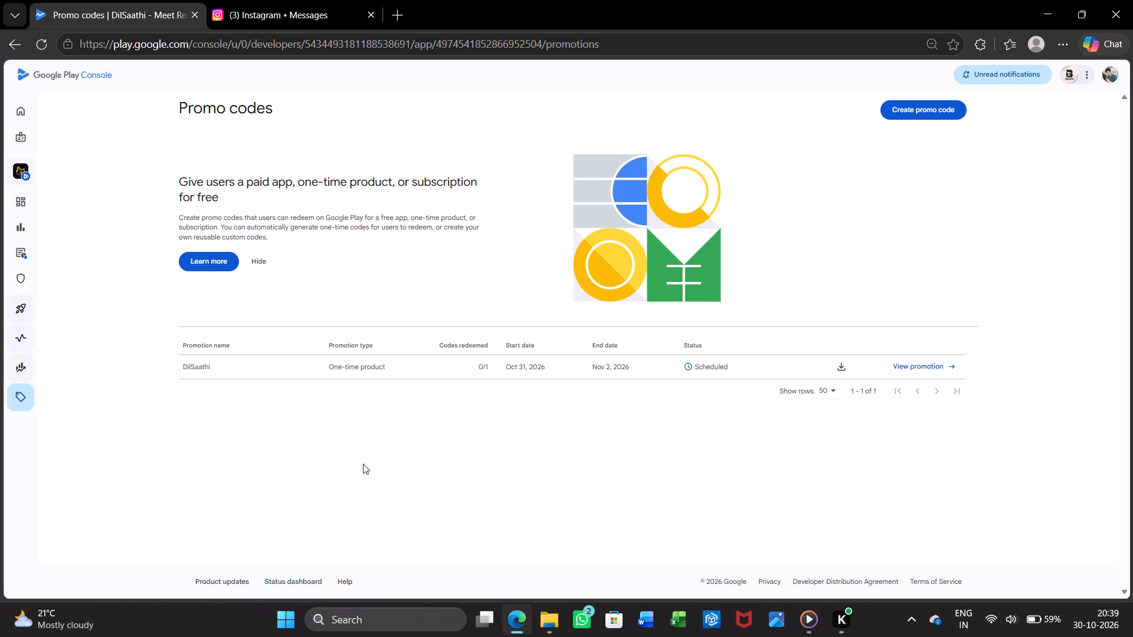
click(587, 421)
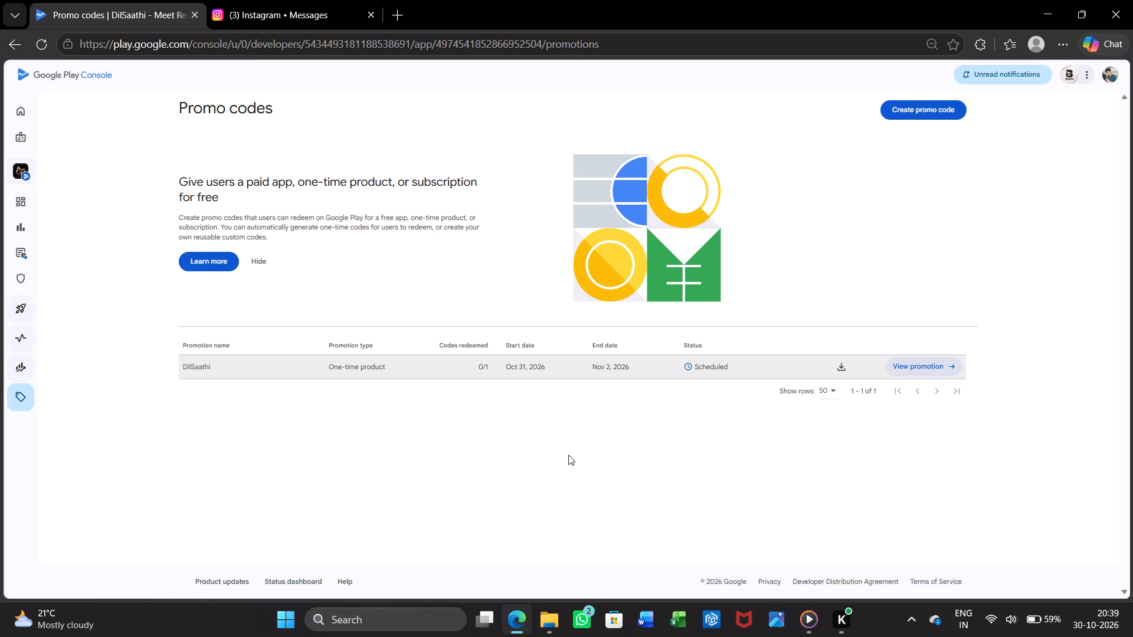
click(530, 368)
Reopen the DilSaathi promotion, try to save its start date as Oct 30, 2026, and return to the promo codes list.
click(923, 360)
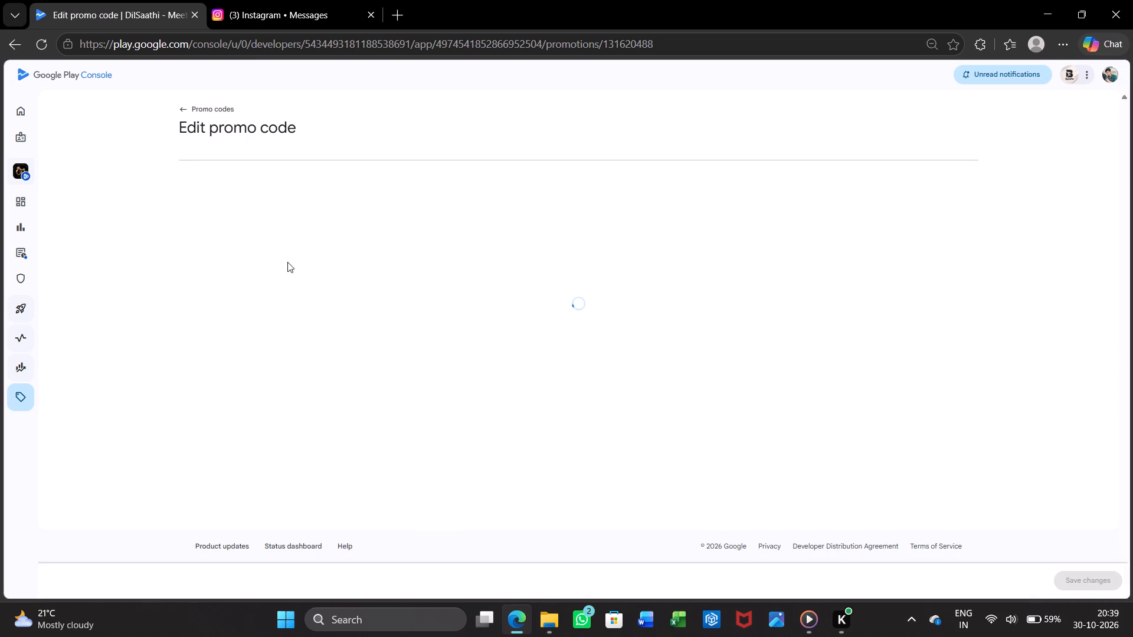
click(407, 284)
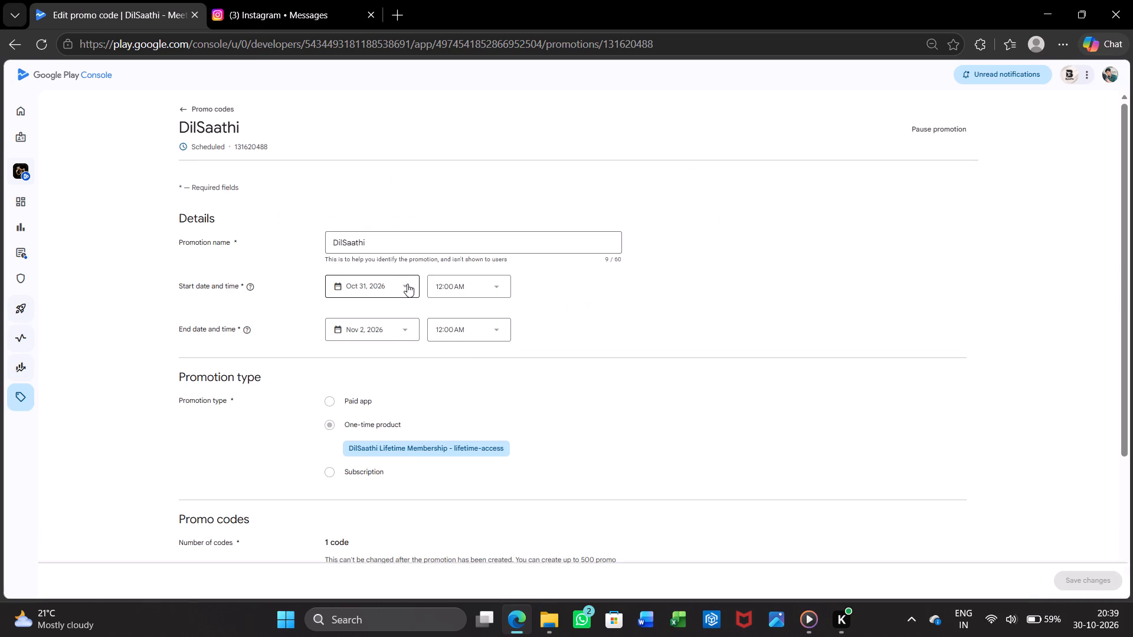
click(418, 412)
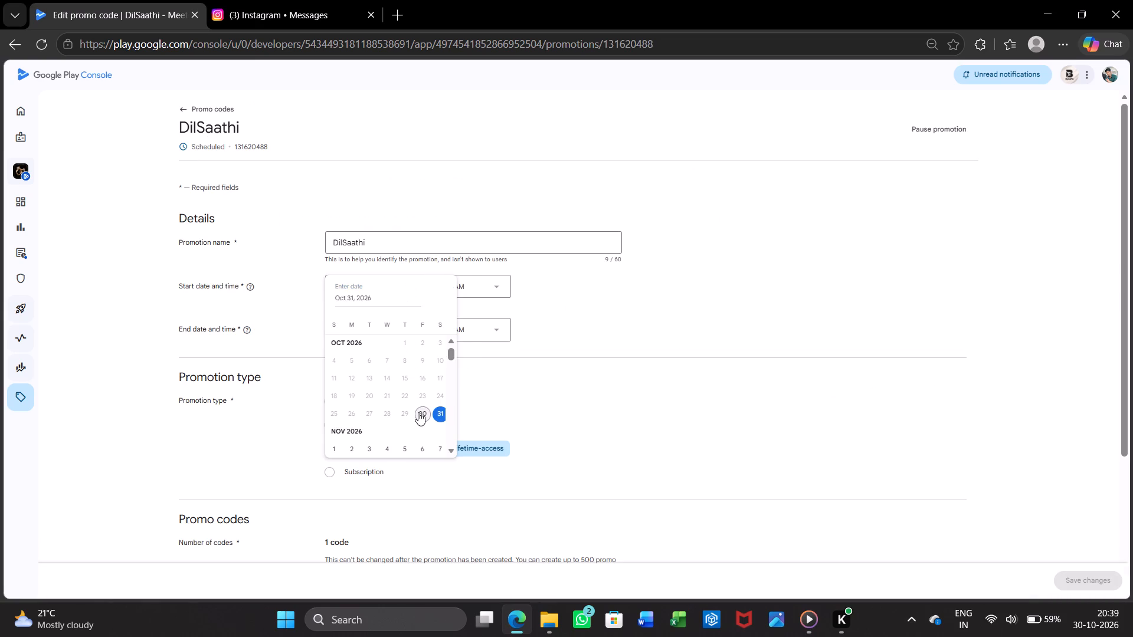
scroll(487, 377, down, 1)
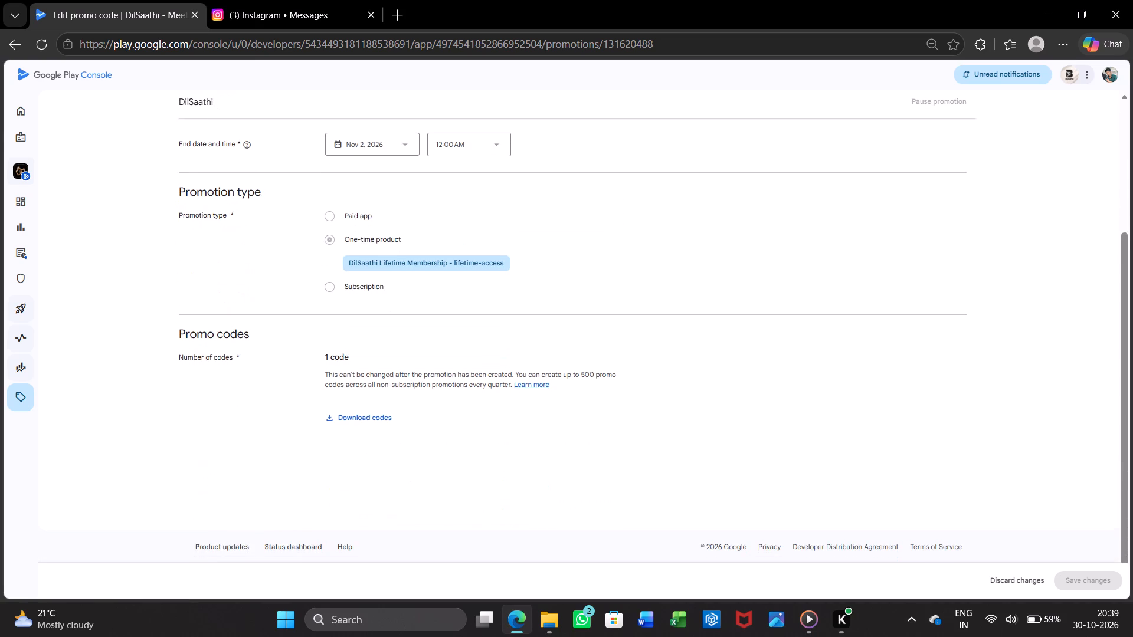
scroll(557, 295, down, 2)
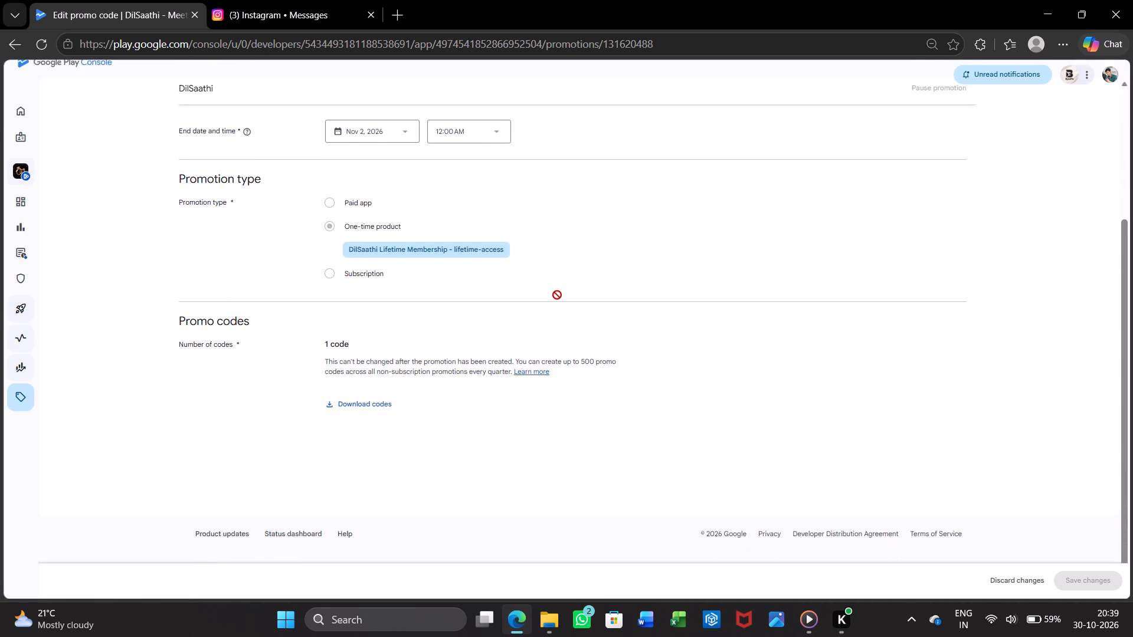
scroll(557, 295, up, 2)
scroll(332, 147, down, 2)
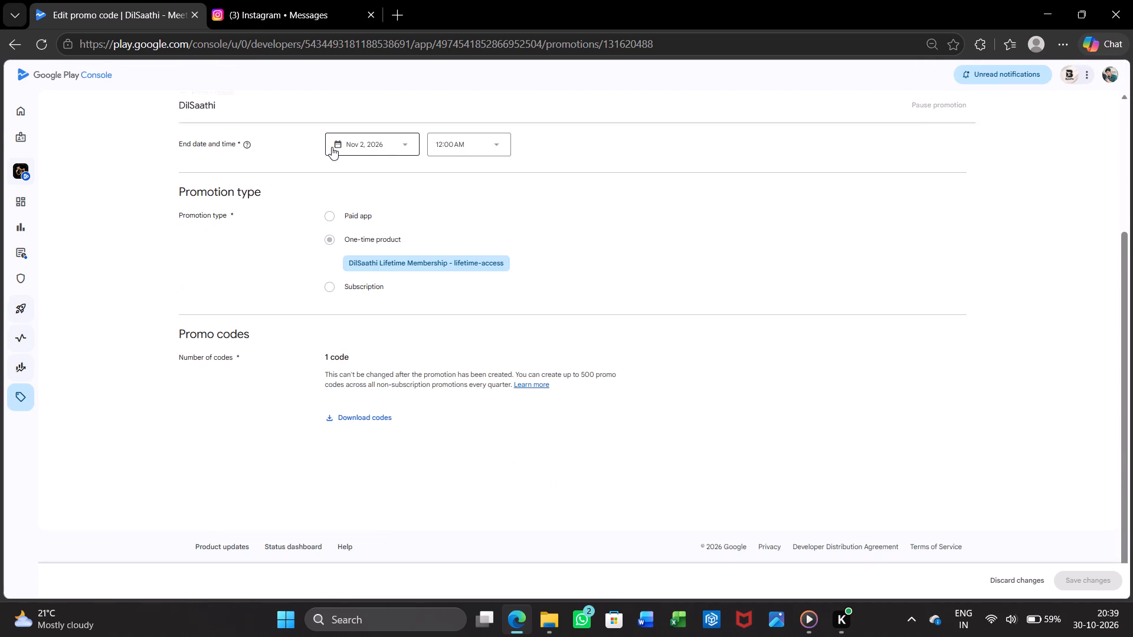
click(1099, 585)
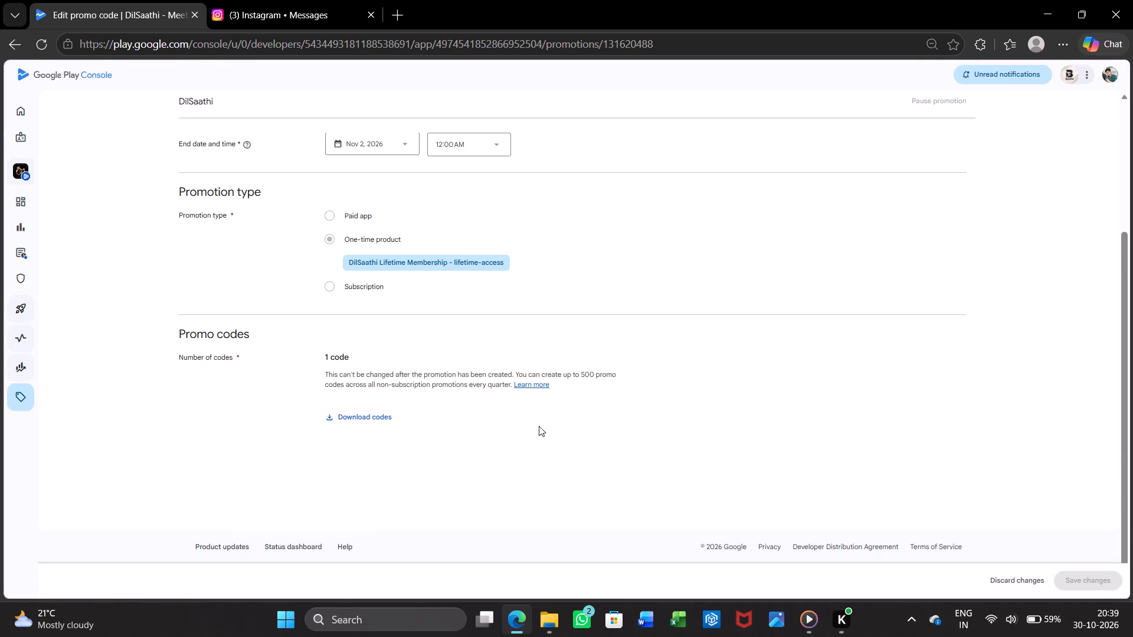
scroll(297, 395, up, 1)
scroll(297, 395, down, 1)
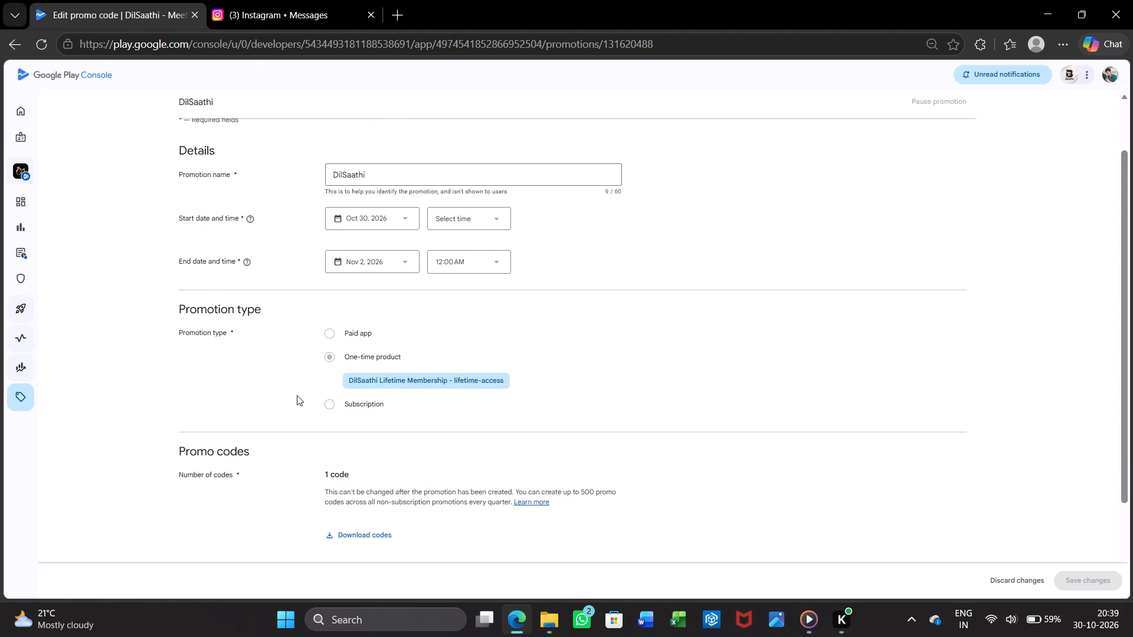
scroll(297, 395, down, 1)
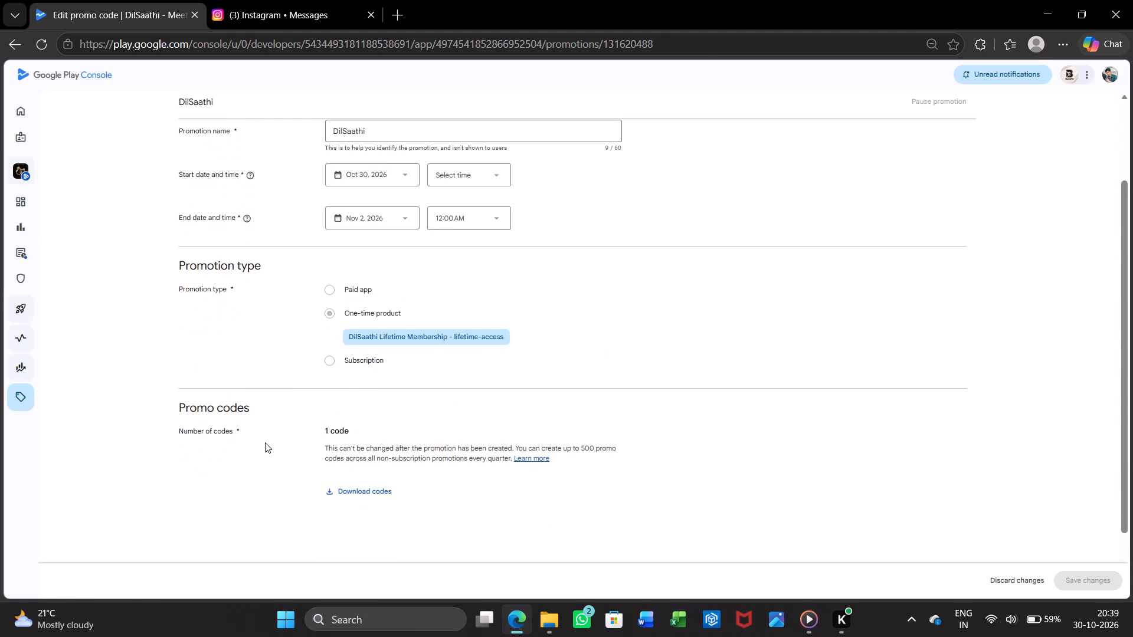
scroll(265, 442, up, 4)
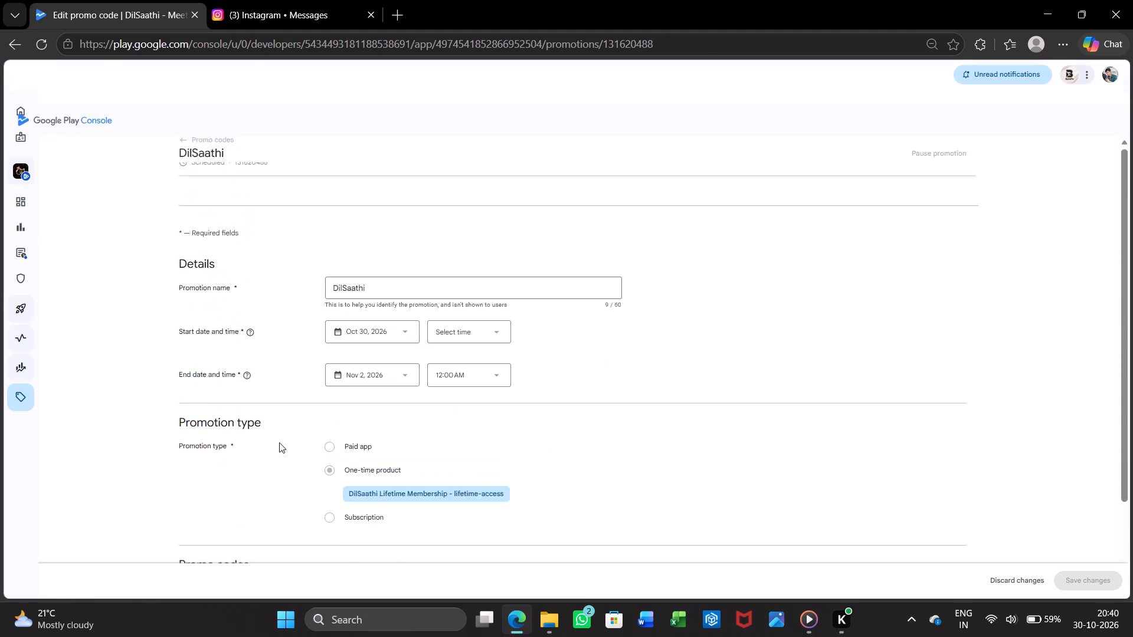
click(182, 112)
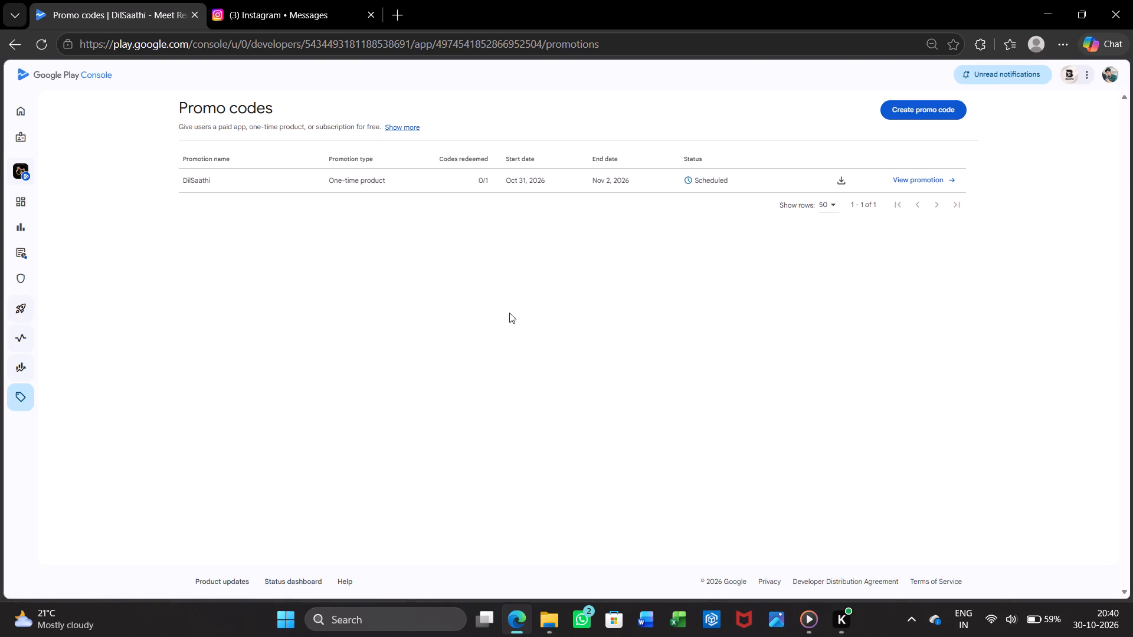
Open DilSaathi's publishing overview and examine the changes in review.
scroll(790, 350, down, 1)
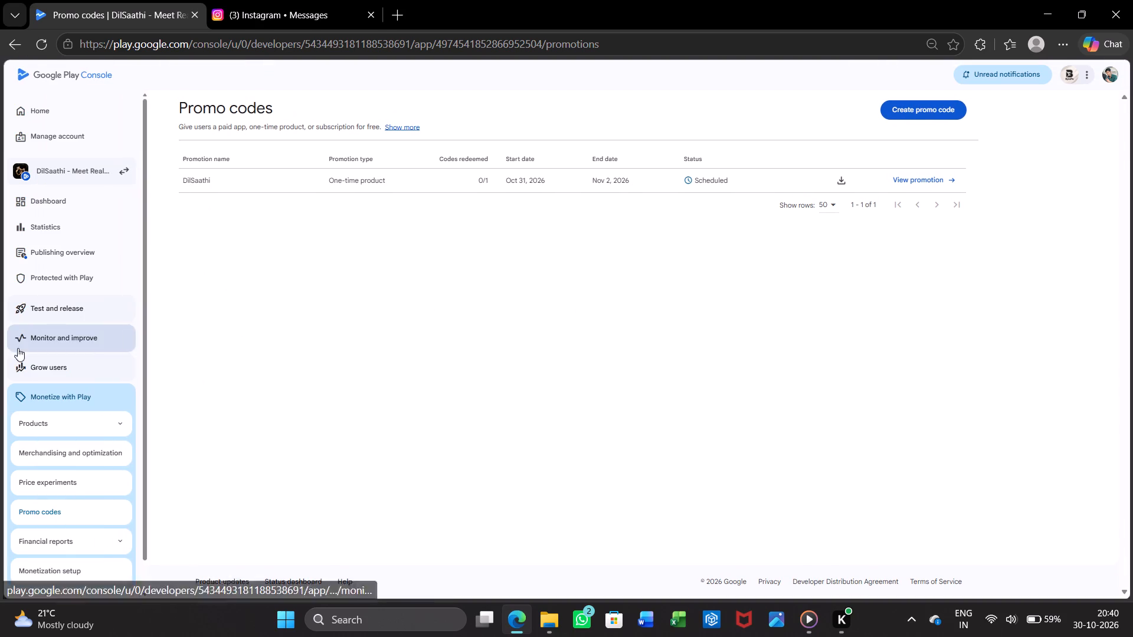
click(48, 315)
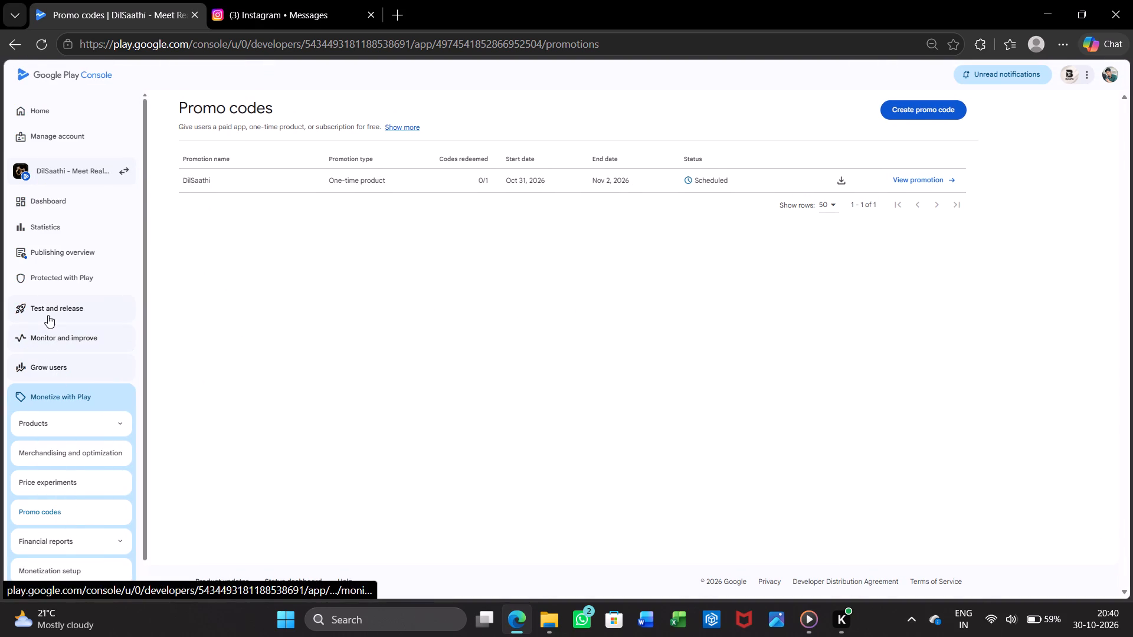
click(55, 249)
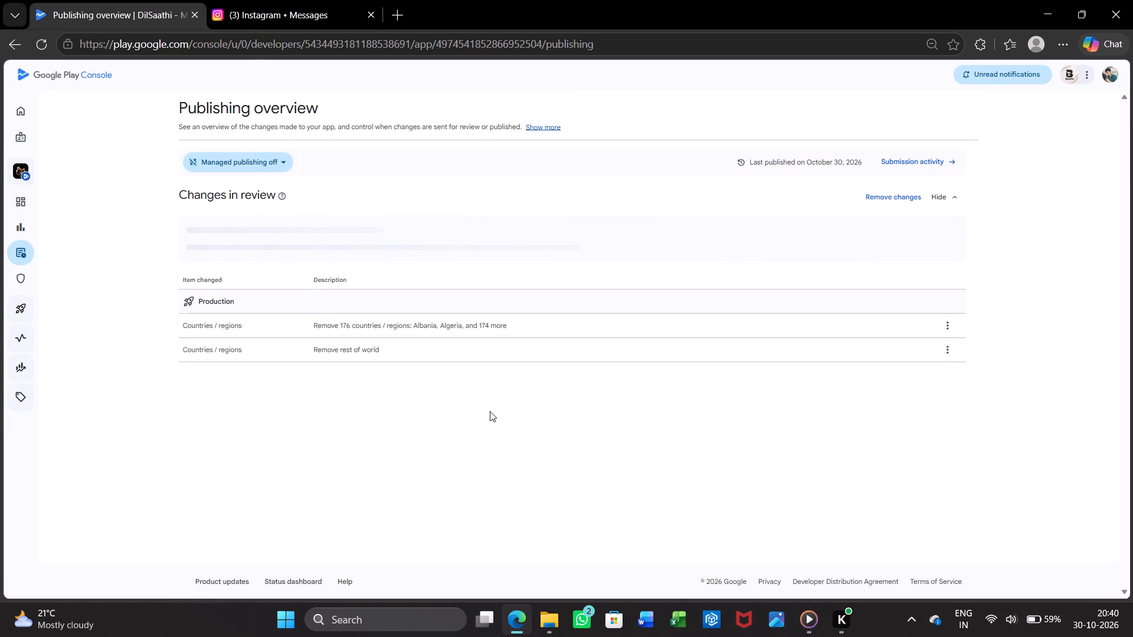
scroll(490, 411, down, 1)
scroll(490, 411, up, 2)
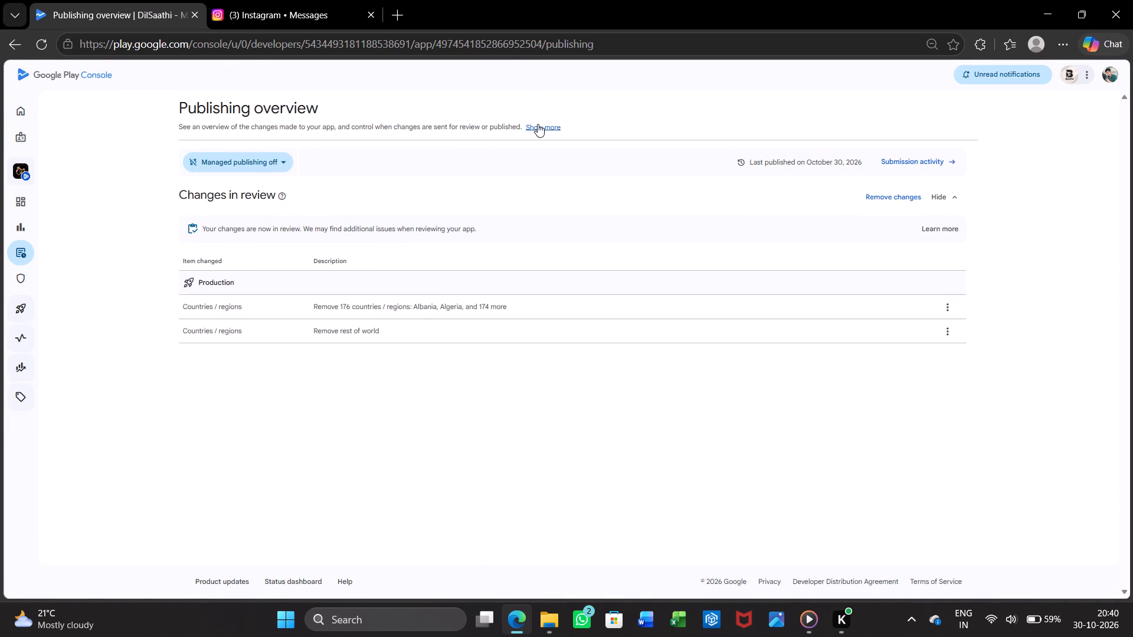
Open the submission activity and examine the item changes and status of submission 27.
click(903, 155)
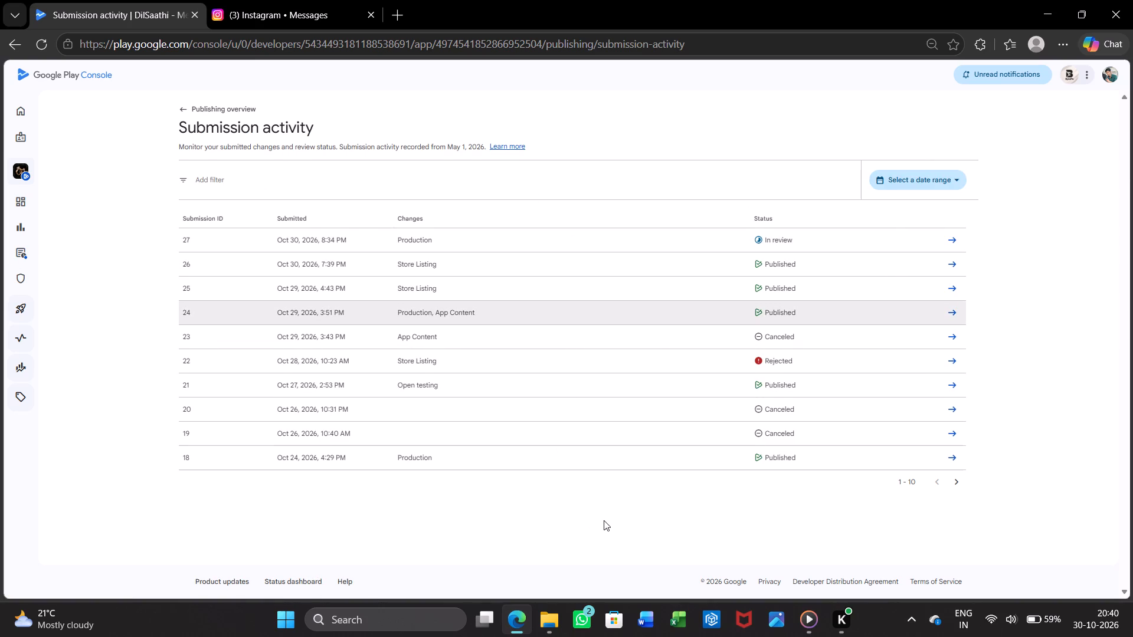
scroll(604, 520, down, 1)
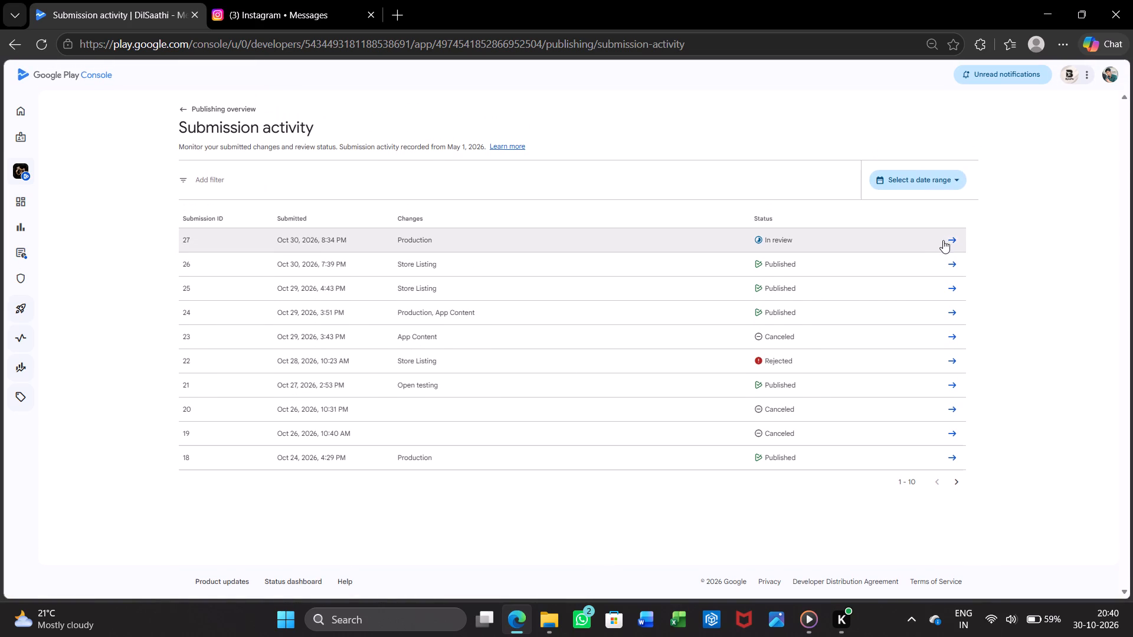
click(955, 238)
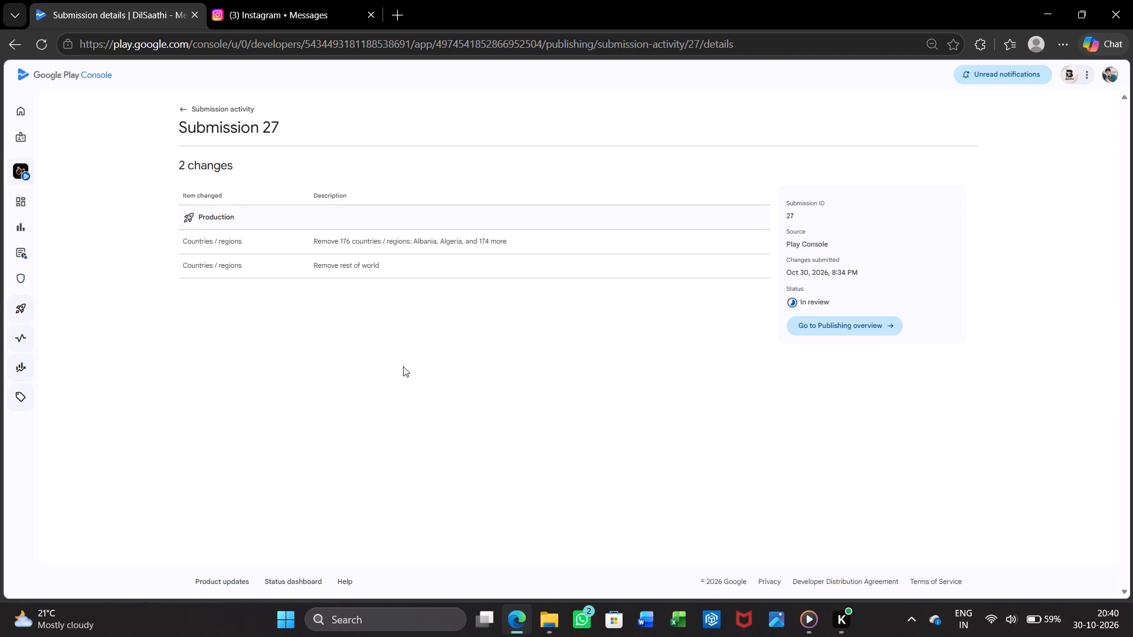
scroll(218, 388, down, 1)
scroll(133, 248, down, 1)
scroll(116, 311, down, 1)
scroll(116, 311, up, 1)
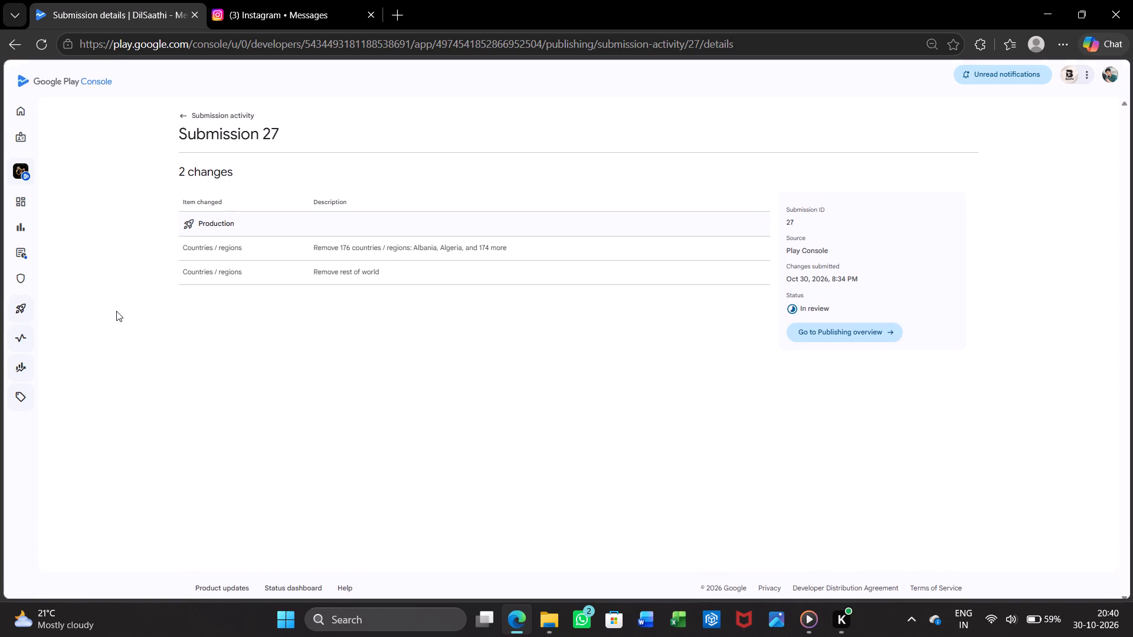
scroll(59, 286, down, 1)
scroll(59, 286, up, 1)
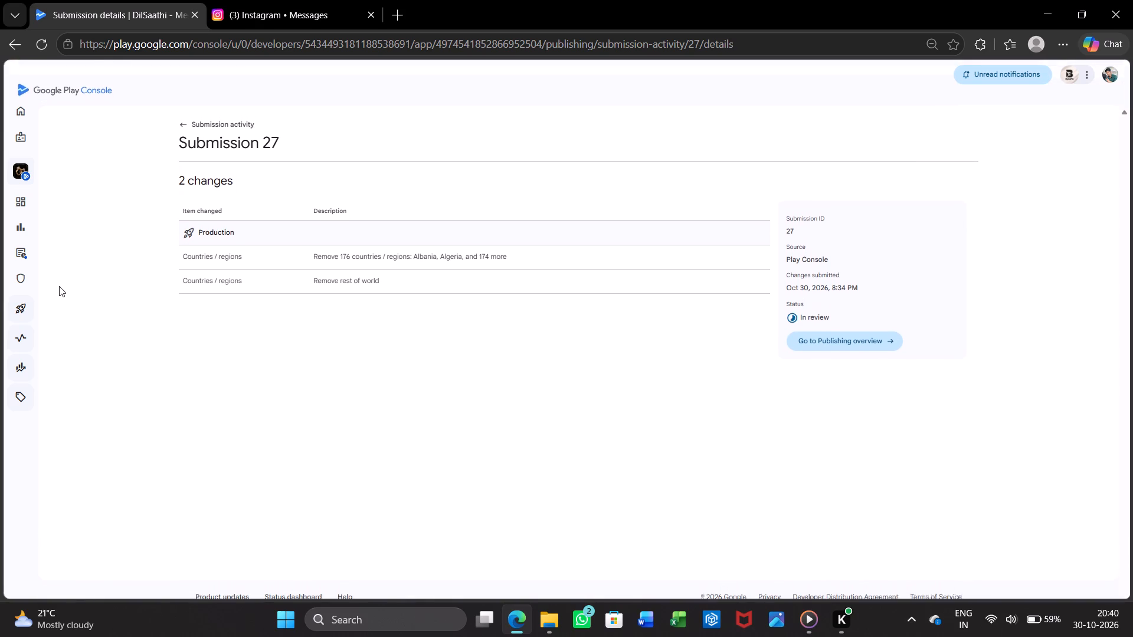
Open the app statistics and switch the report's metric to Install base.
click(23, 244)
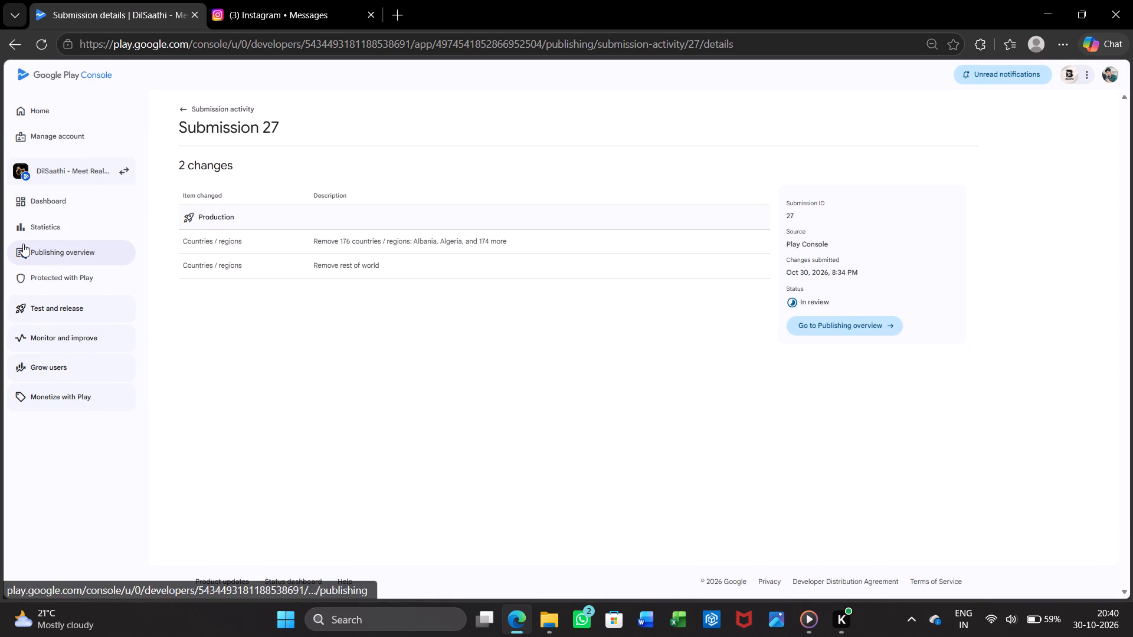
click(63, 218)
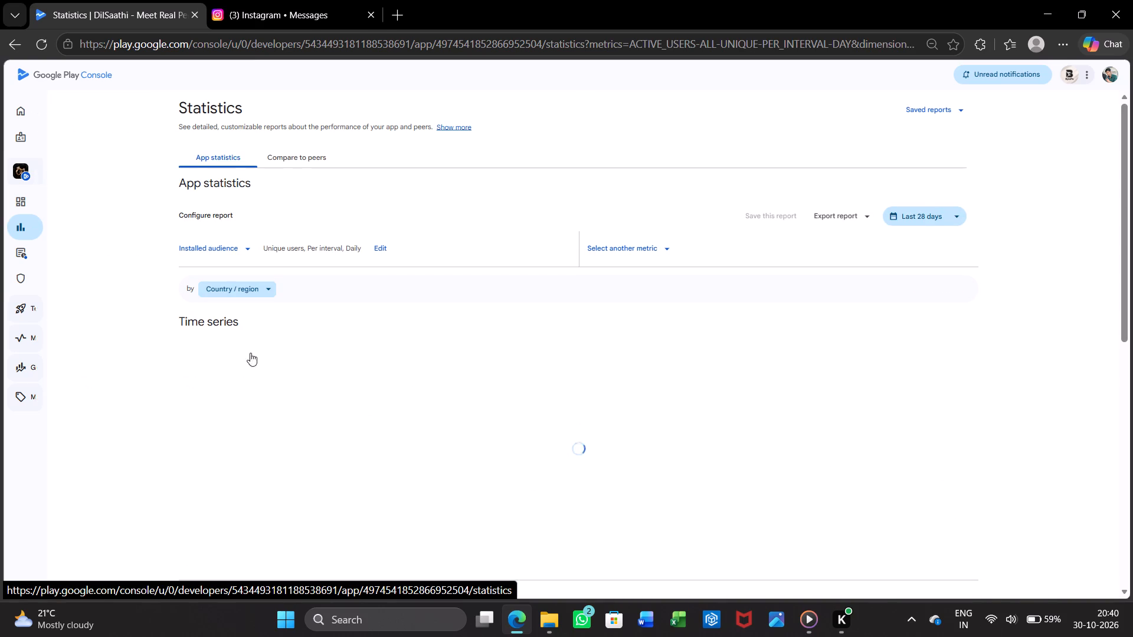
click(238, 245)
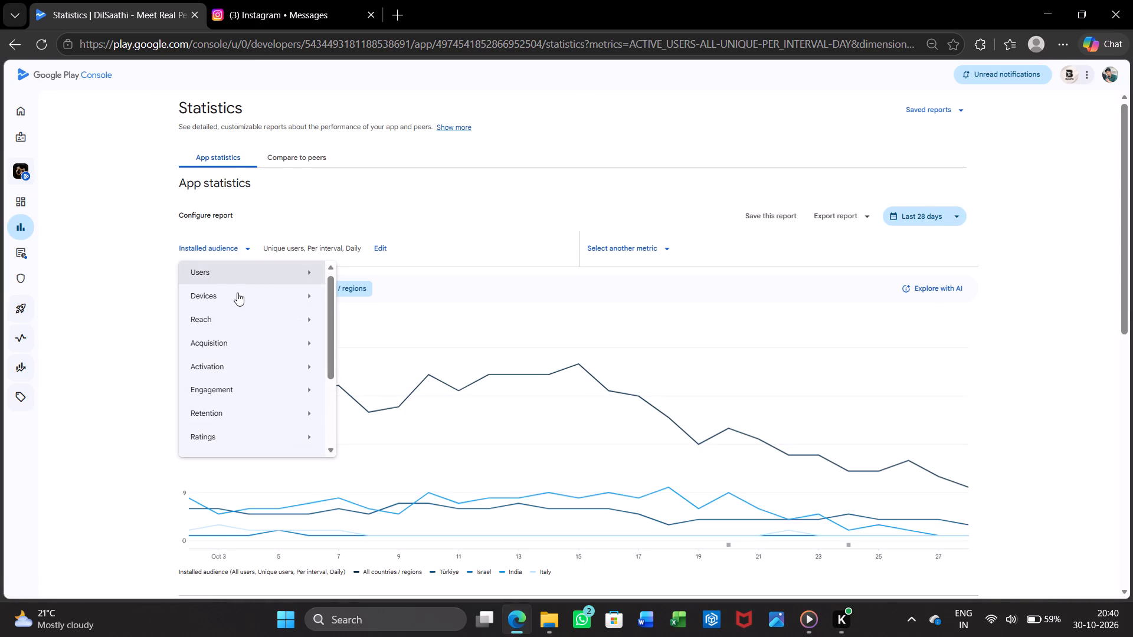
click(395, 324)
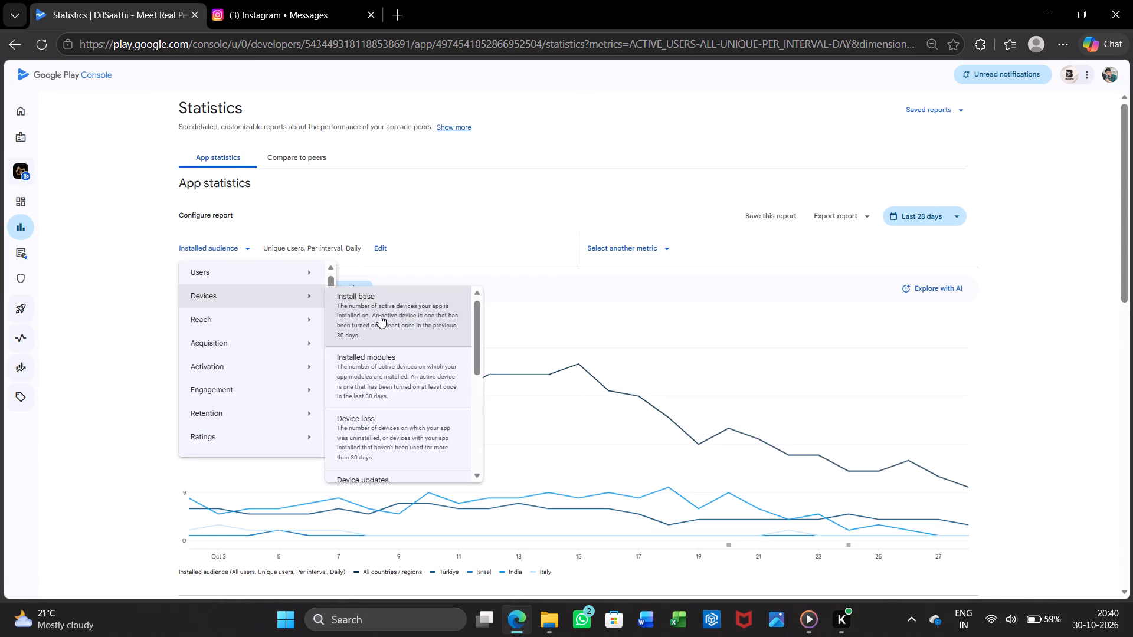
click(398, 317)
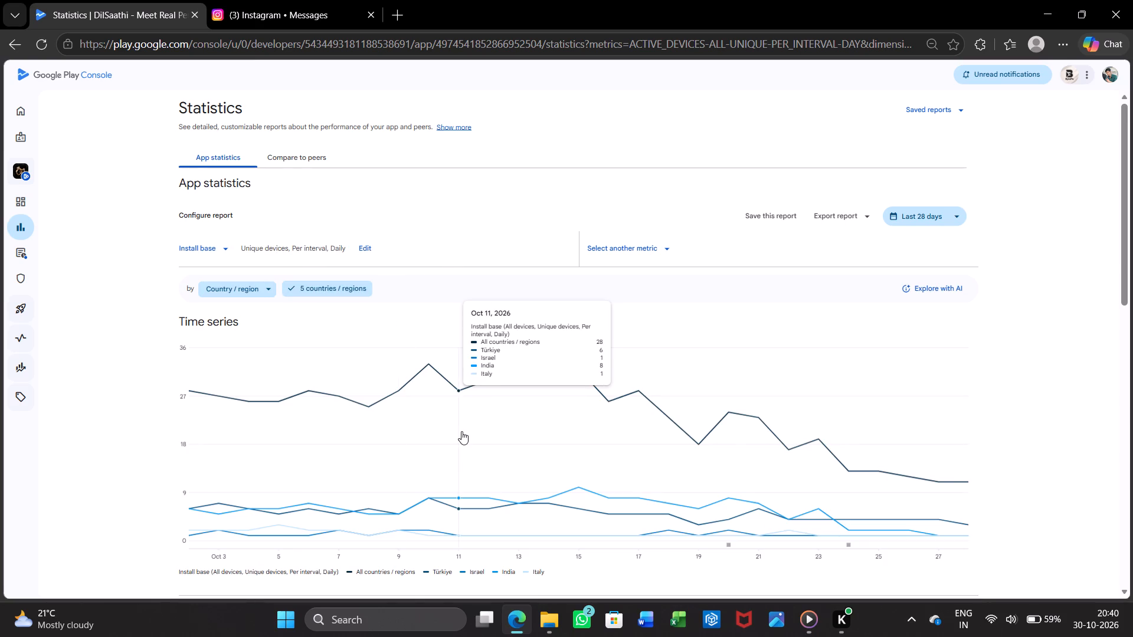
Examine the install base time series, country breakdown and daily data table.
scroll(461, 431, down, 4)
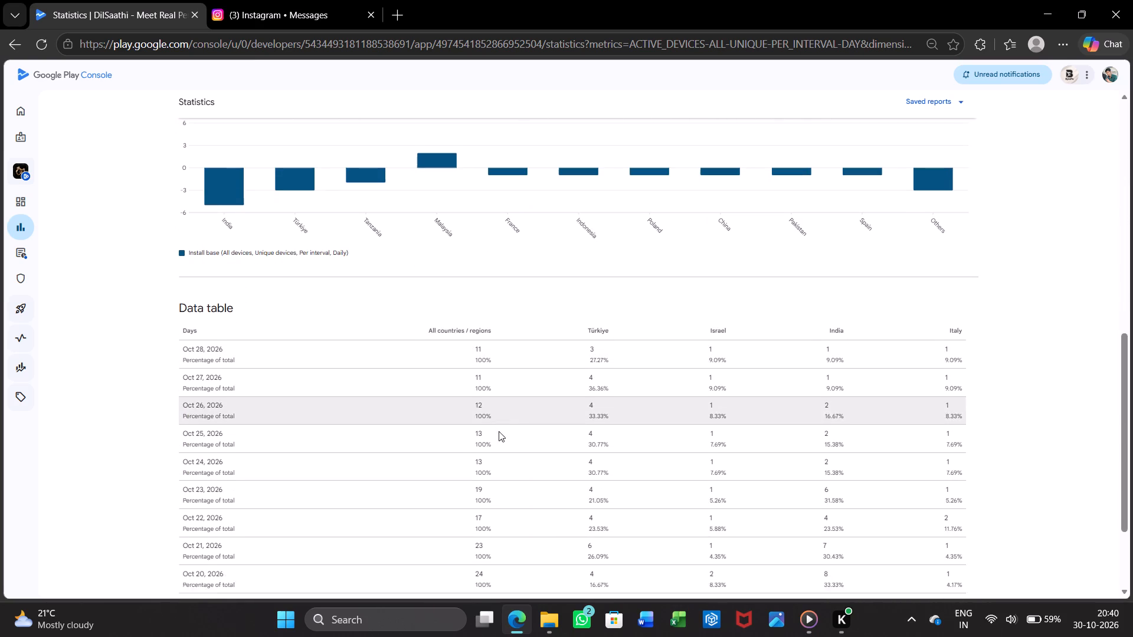
scroll(499, 431, down, 2)
scroll(555, 383, up, 4)
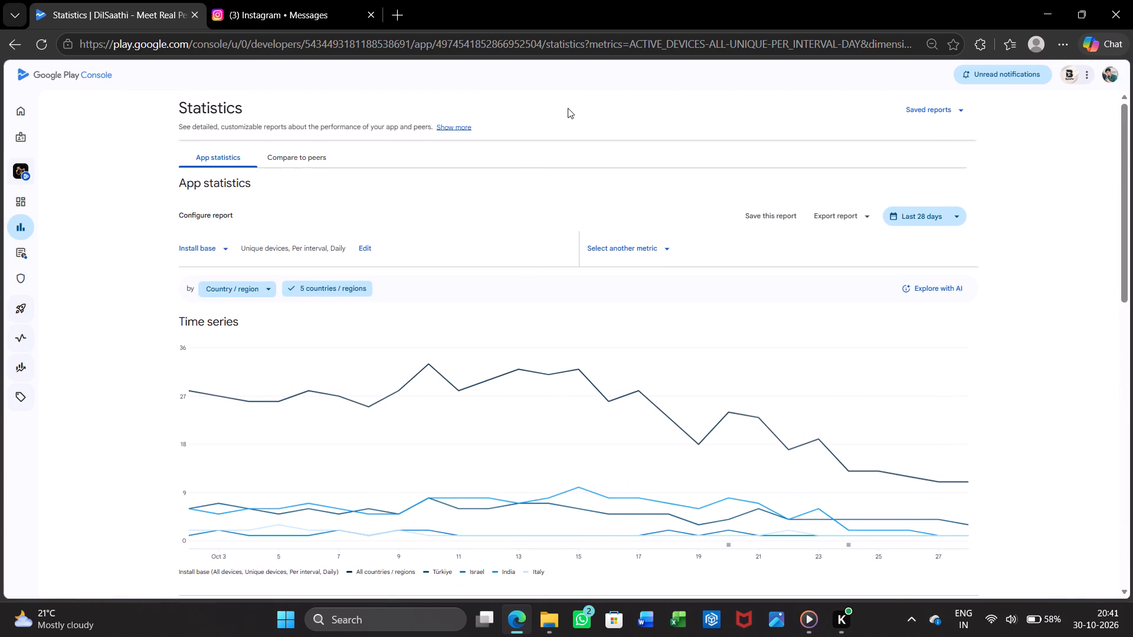
scroll(566, 108, up, 4)
scroll(566, 108, down, 5)
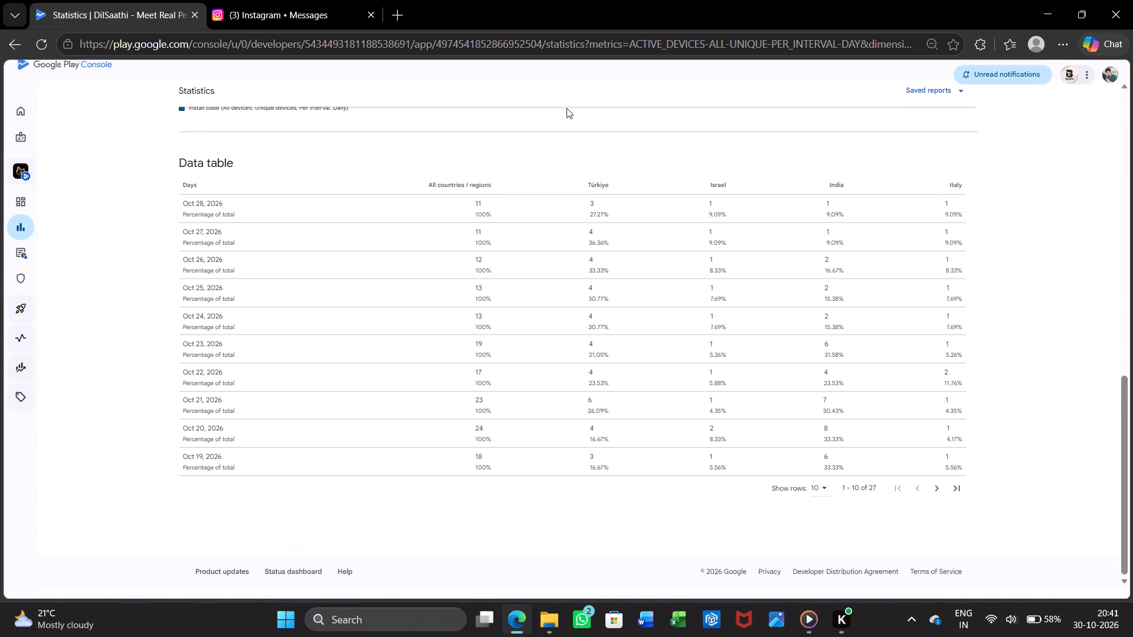
scroll(566, 108, down, 1)
scroll(566, 108, up, 6)
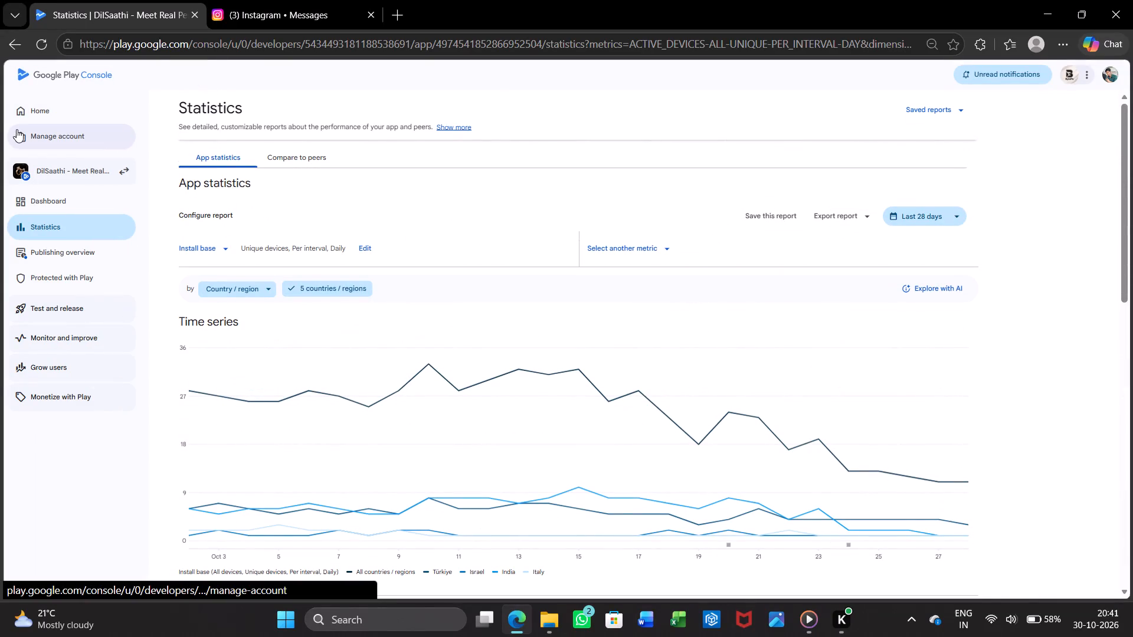
Go through the account home to the DilSaathi dashboard and inspect the upcoming promo code under Marketing activity.
click(50, 111)
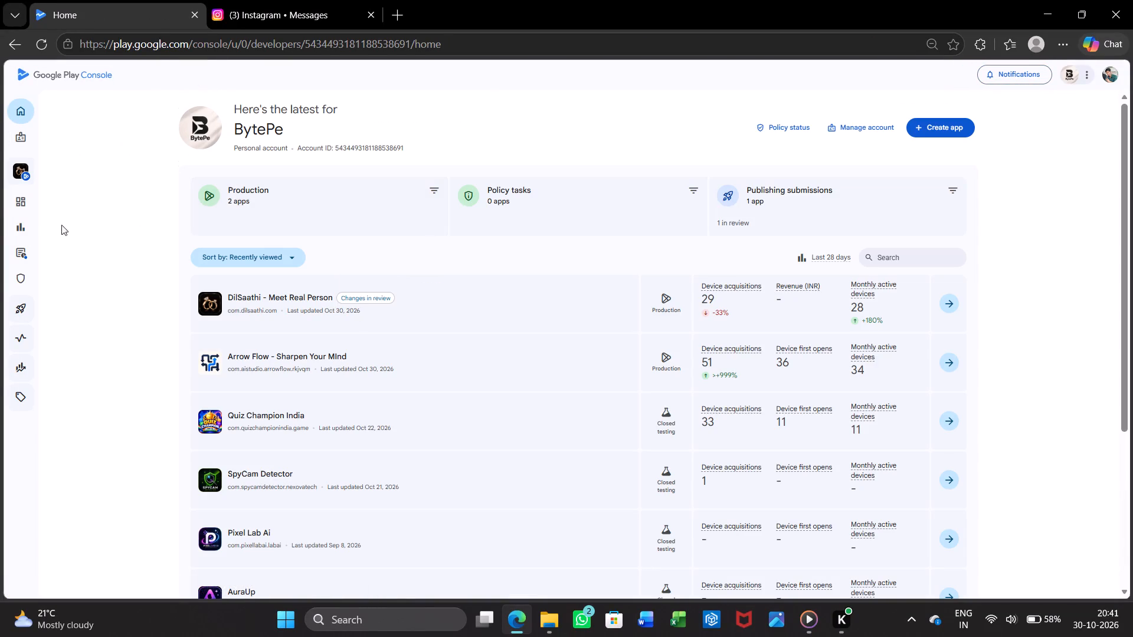
click(74, 193)
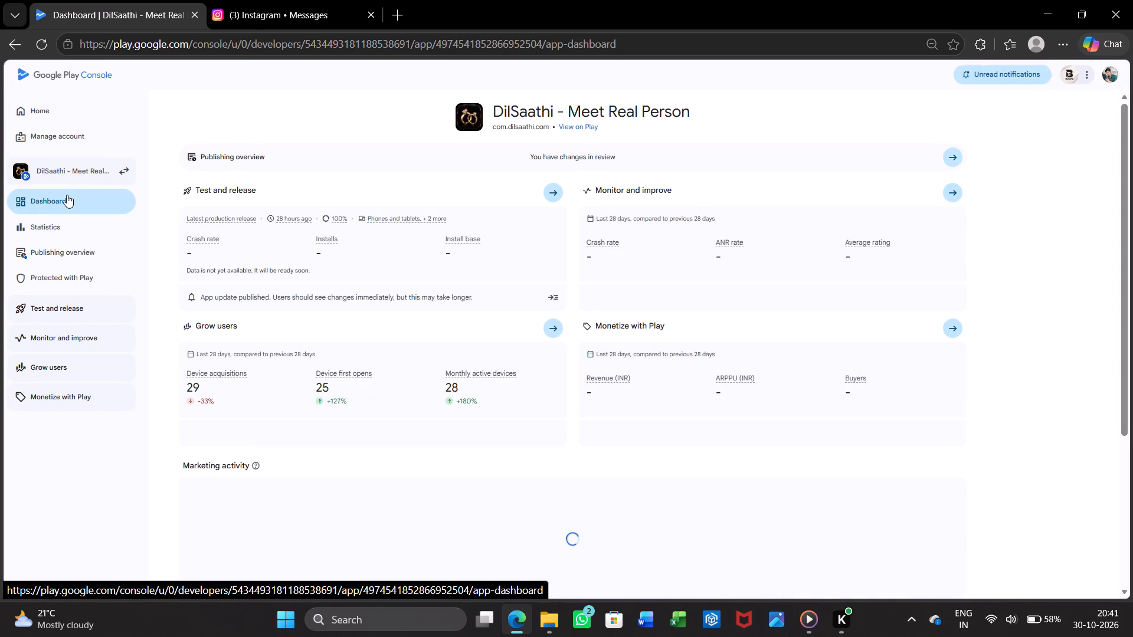
scroll(242, 449, down, 2)
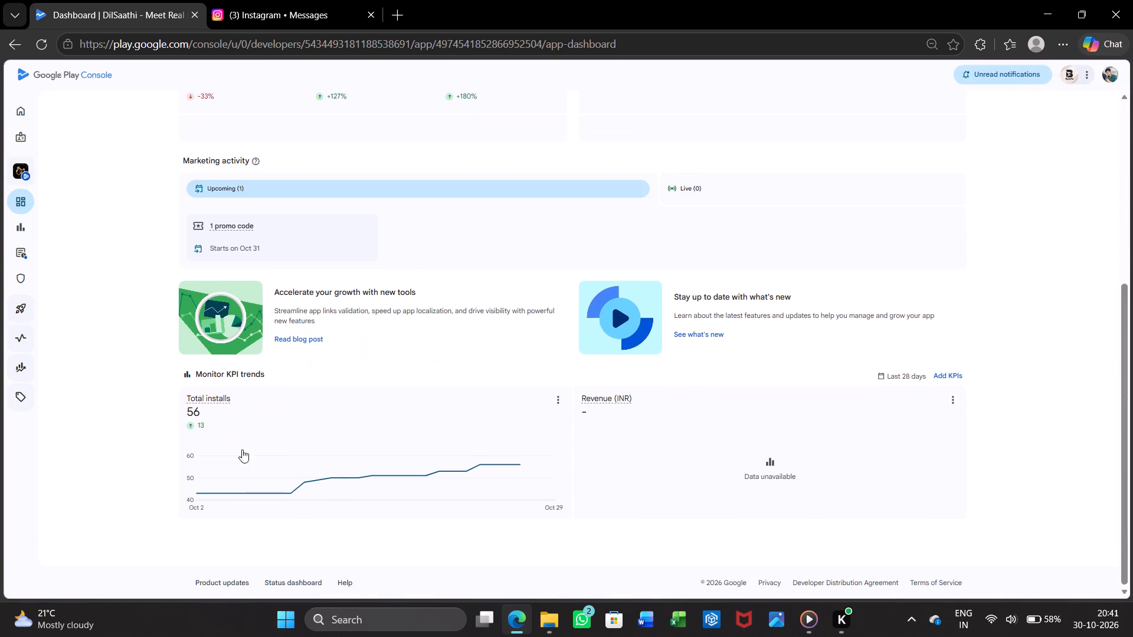
scroll(90, 288, up, 2)
scroll(90, 288, down, 1)
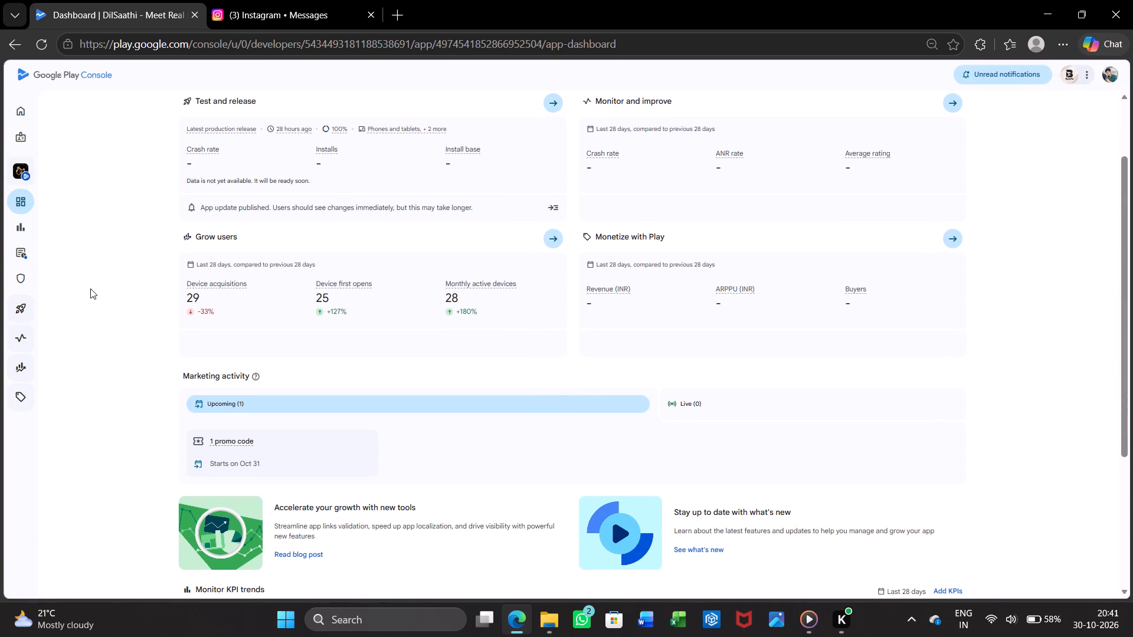
click(233, 438)
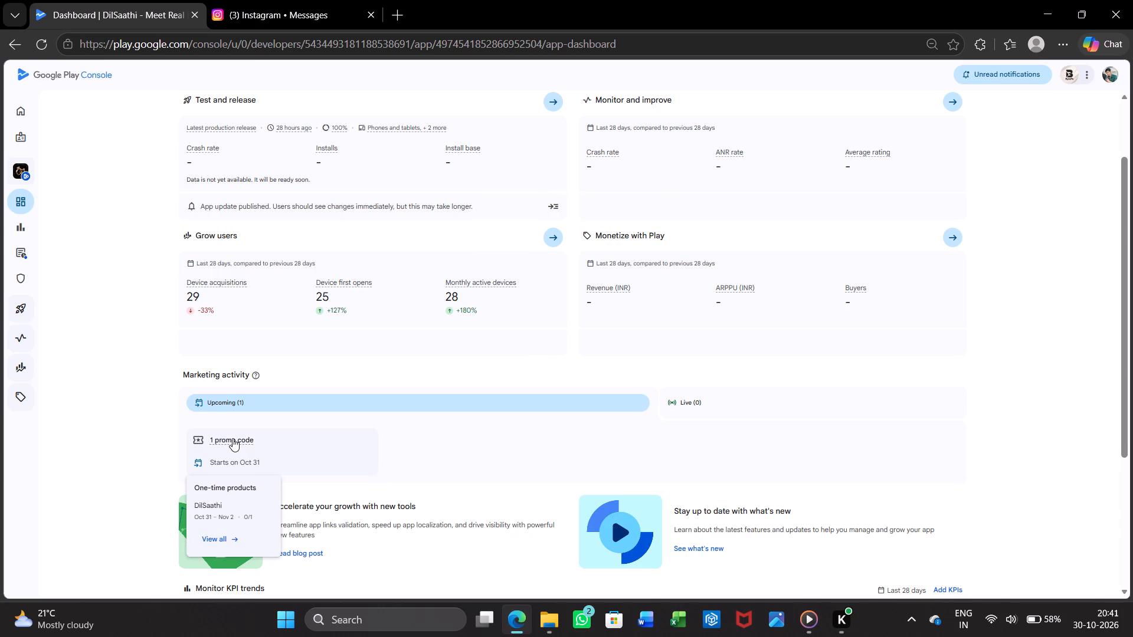
triple_click(233, 438)
click(196, 434)
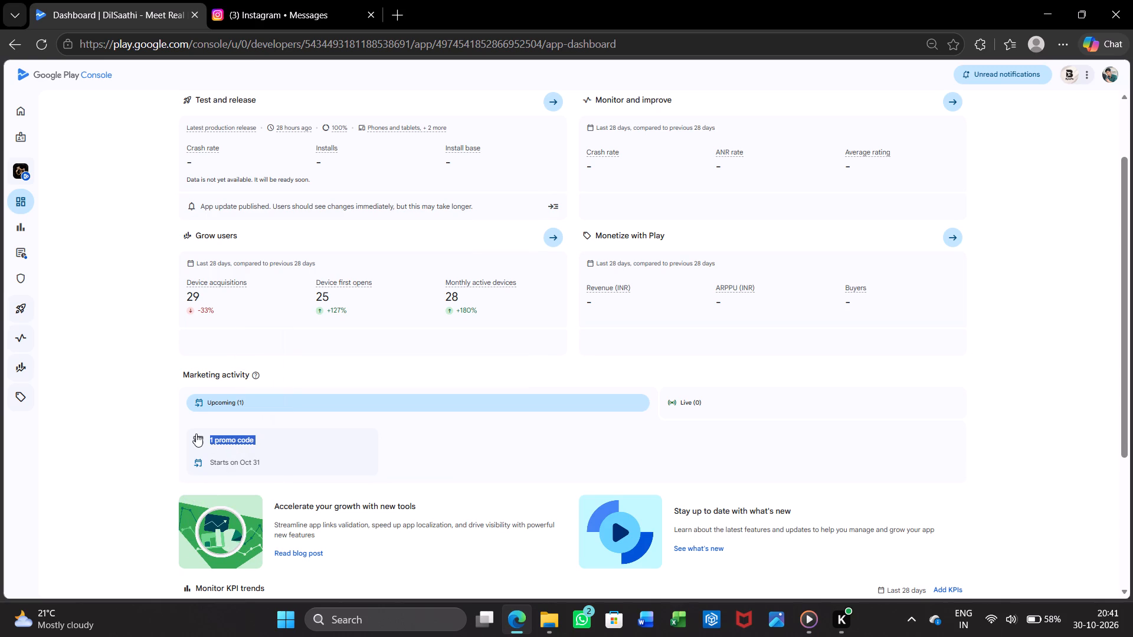
Open the promo codes list from the dashboard's upcoming promo code and review the scheduled DilSaathi promotion.
click(299, 448)
click(235, 541)
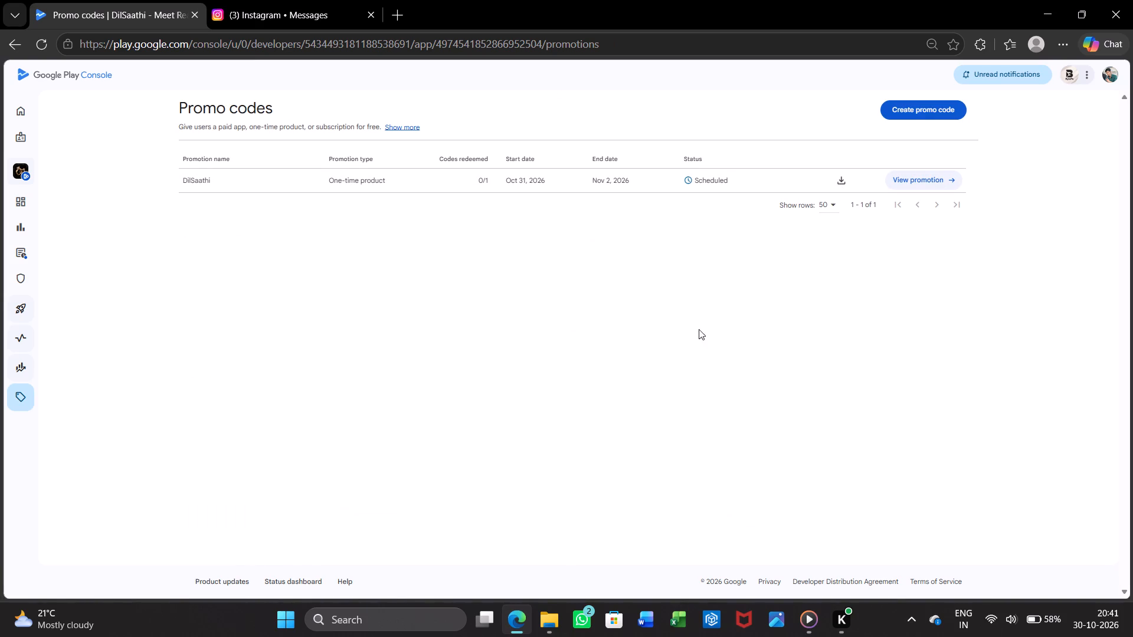
click(654, 365)
scroll(575, 307, down, 1)
scroll(575, 307, up, 1)
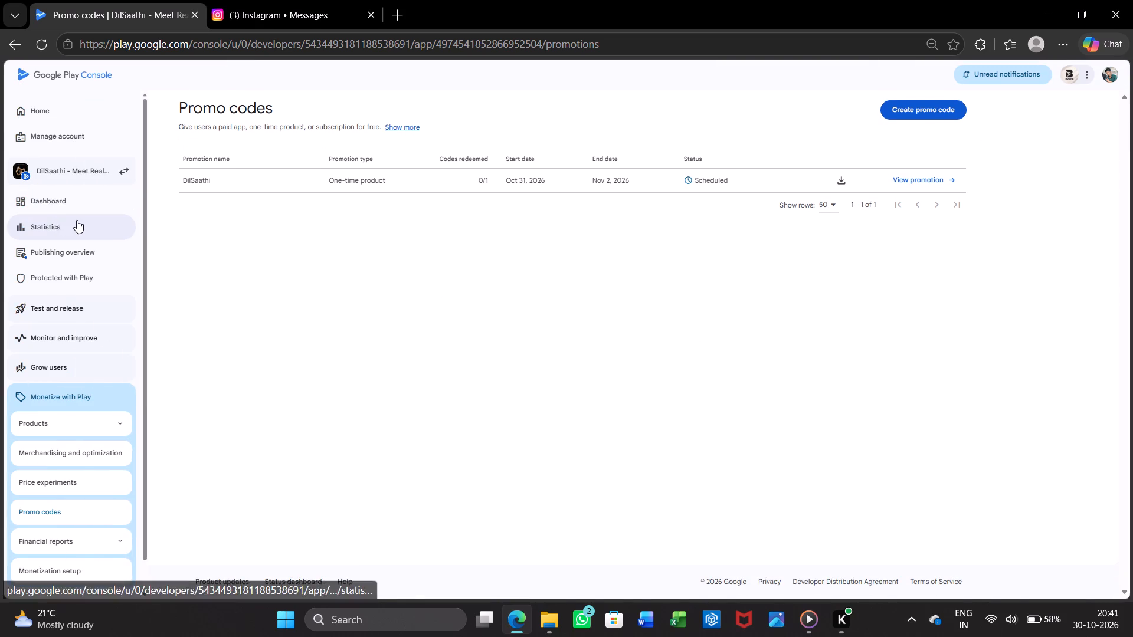
Look through DilSaathi's Statistics and Grow users pages, ending on the Monetize with Play overview.
click(77, 220)
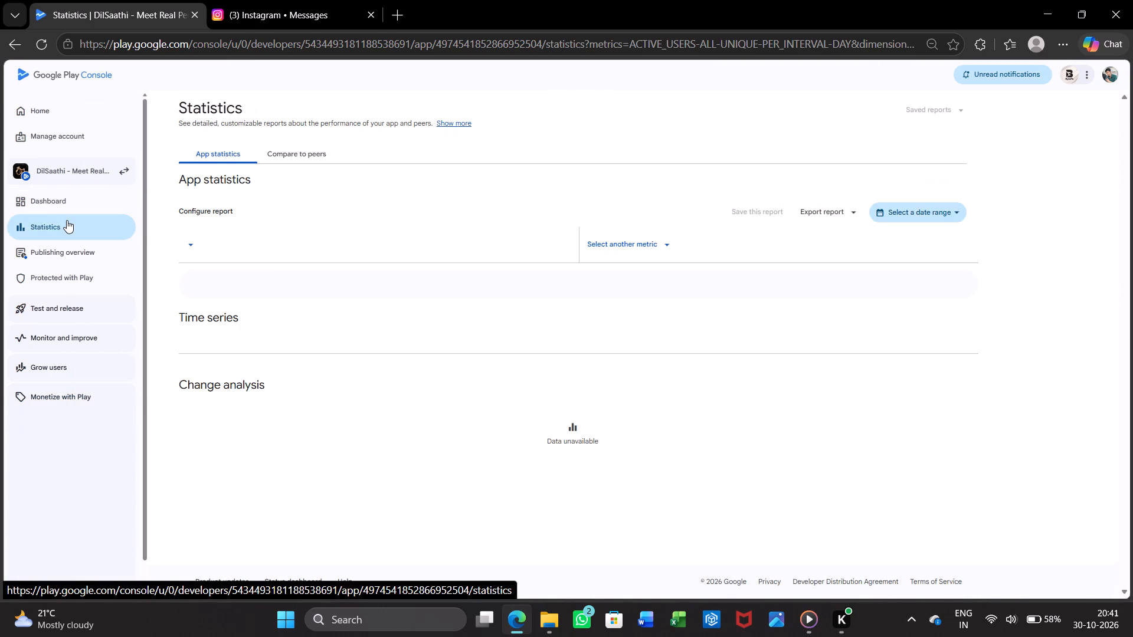
click(69, 363)
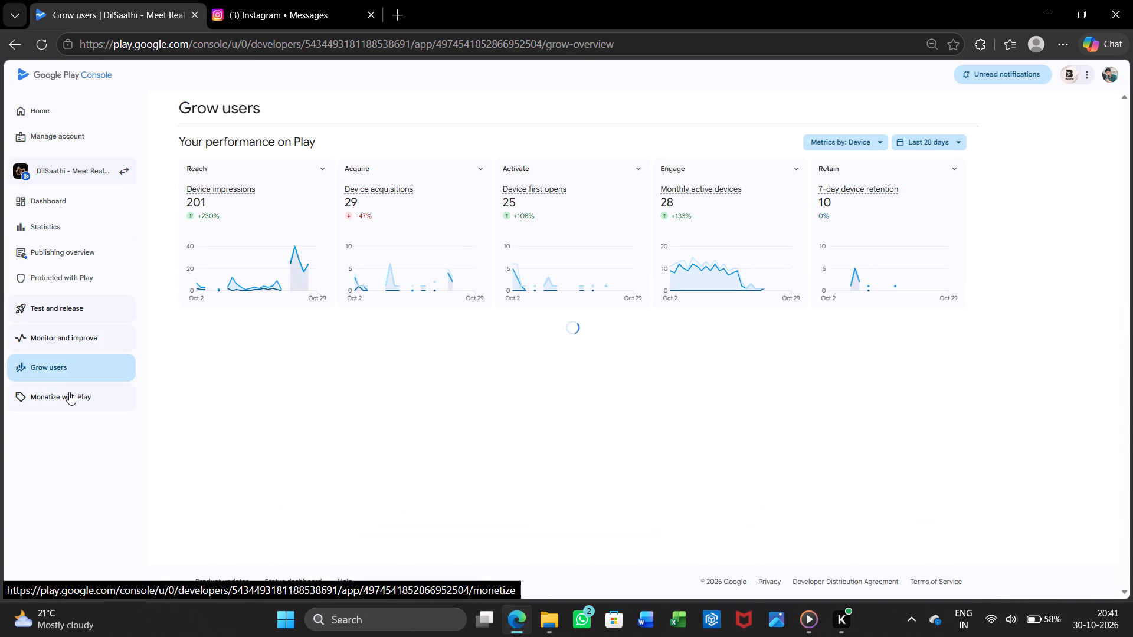
scroll(72, 376, down, 1)
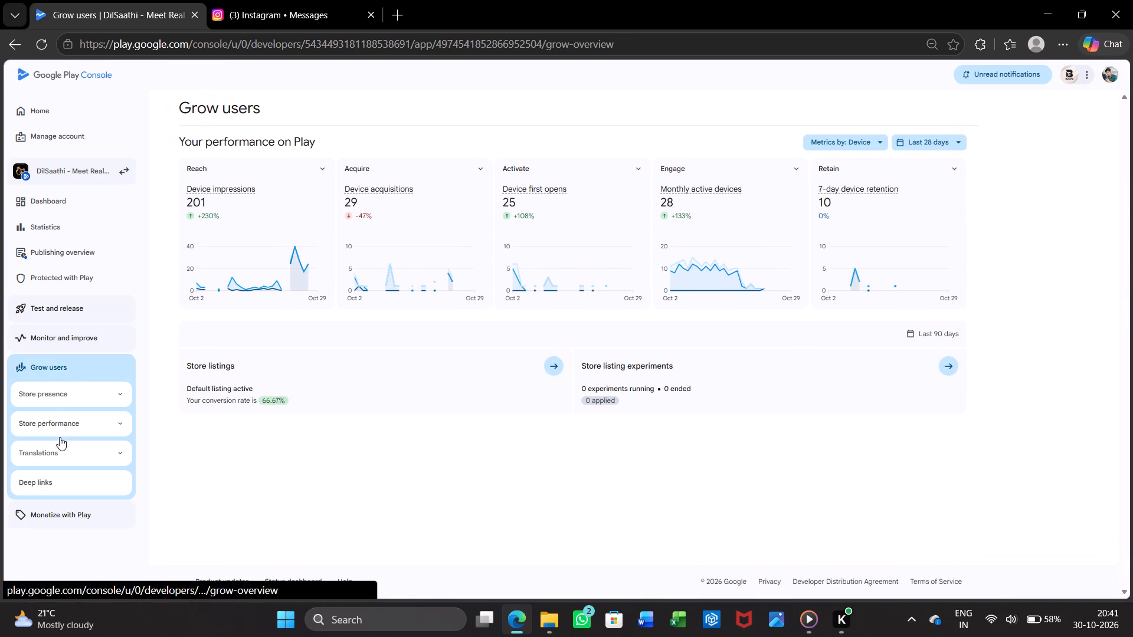
click(66, 505)
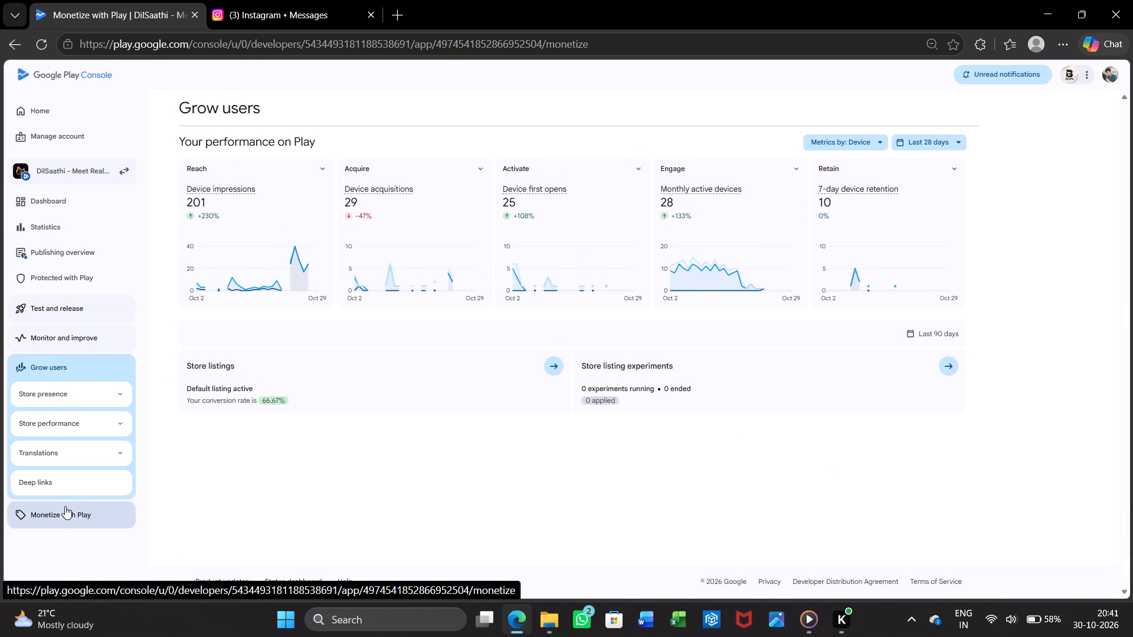
scroll(66, 455, down, 1)
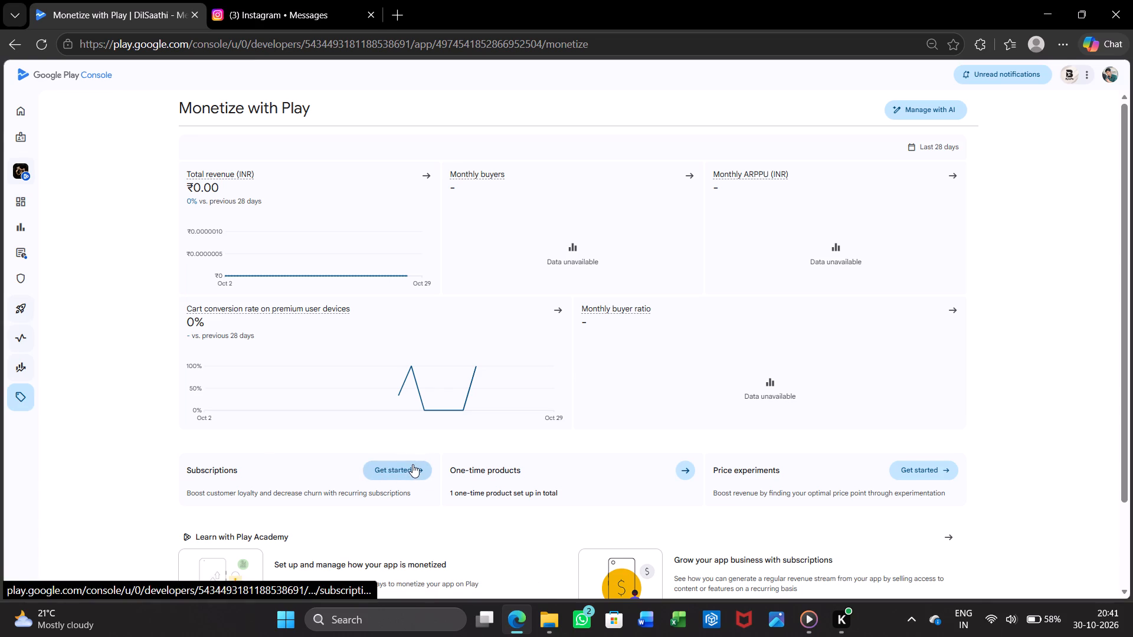
Open the DilSaathi Lifetime Membership from the one-time products and examine its details and purchase options.
click(683, 465)
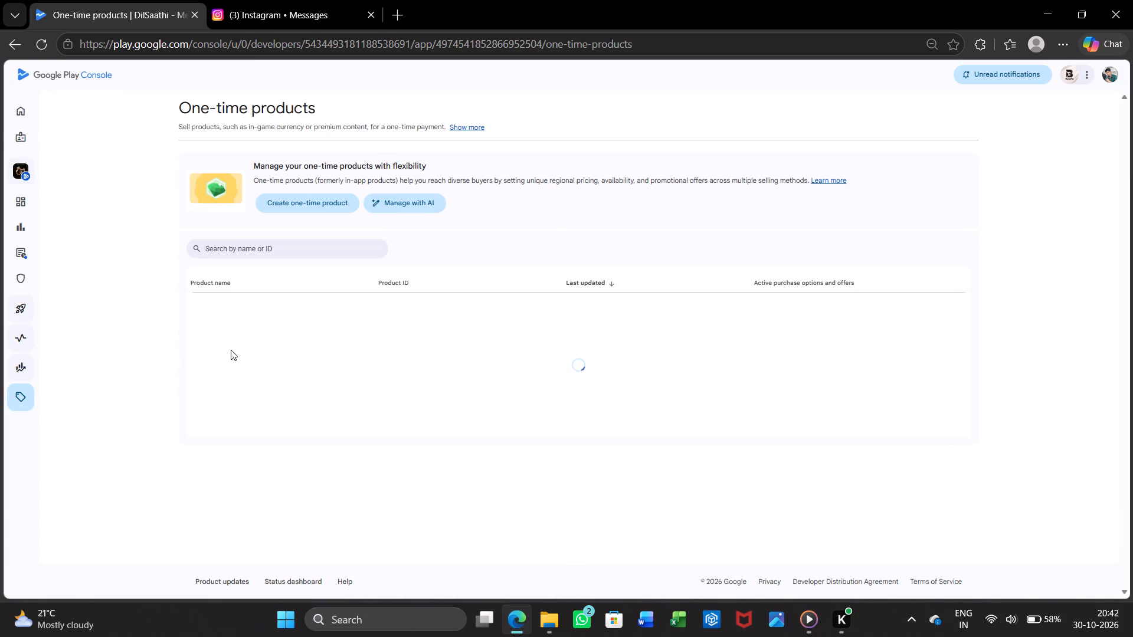
scroll(149, 298, down, 1)
scroll(149, 298, up, 1)
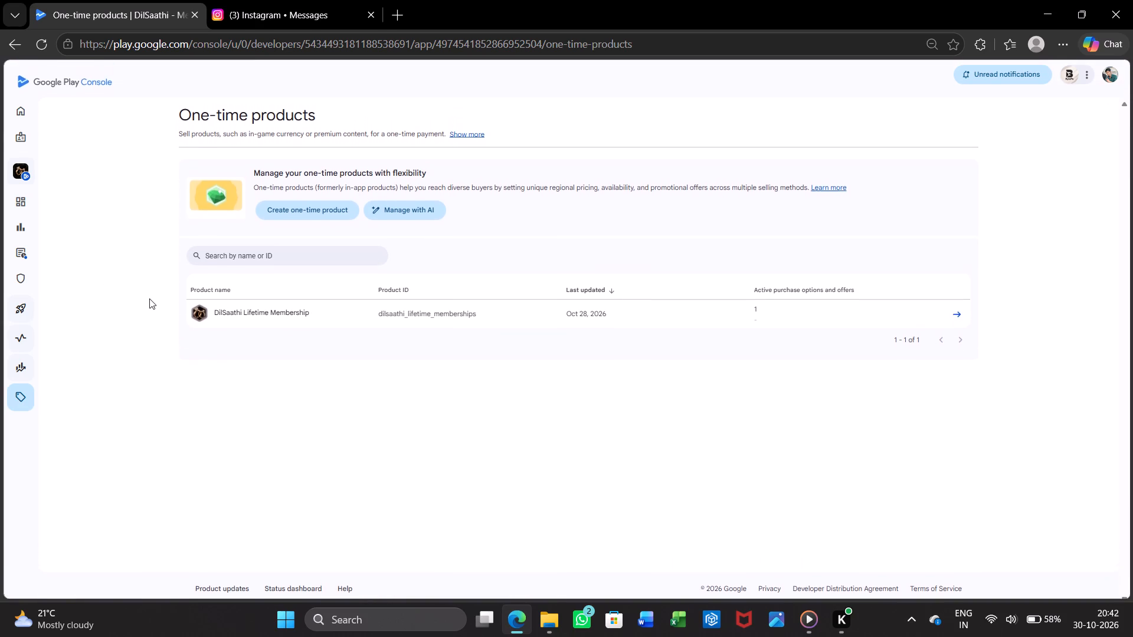
click(399, 196)
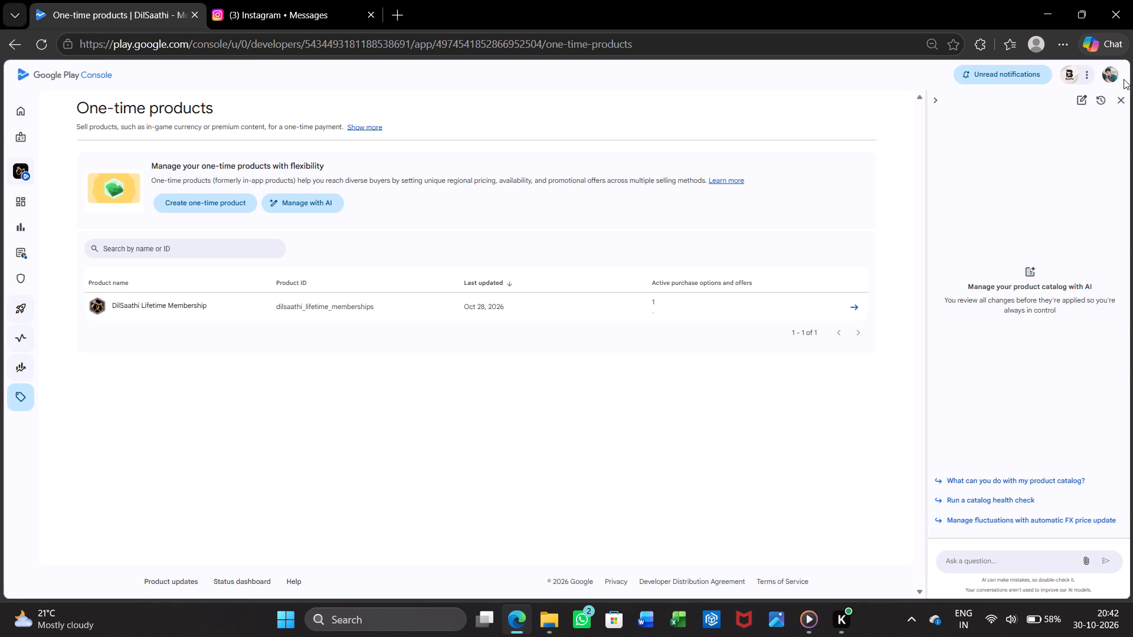
click(1122, 94)
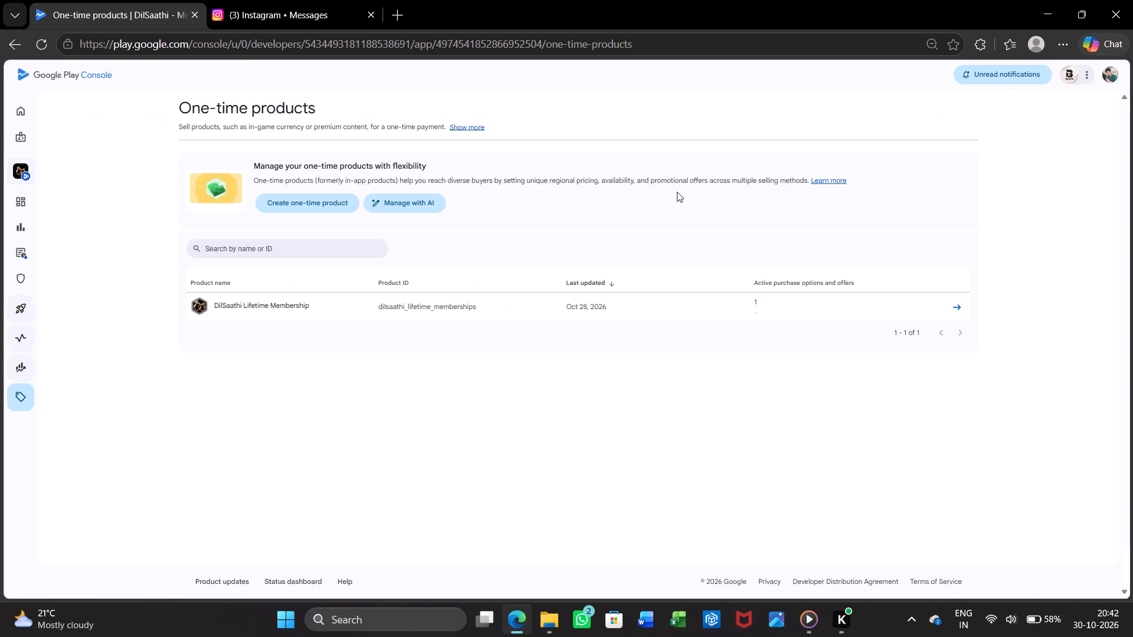
click(630, 399)
click(958, 303)
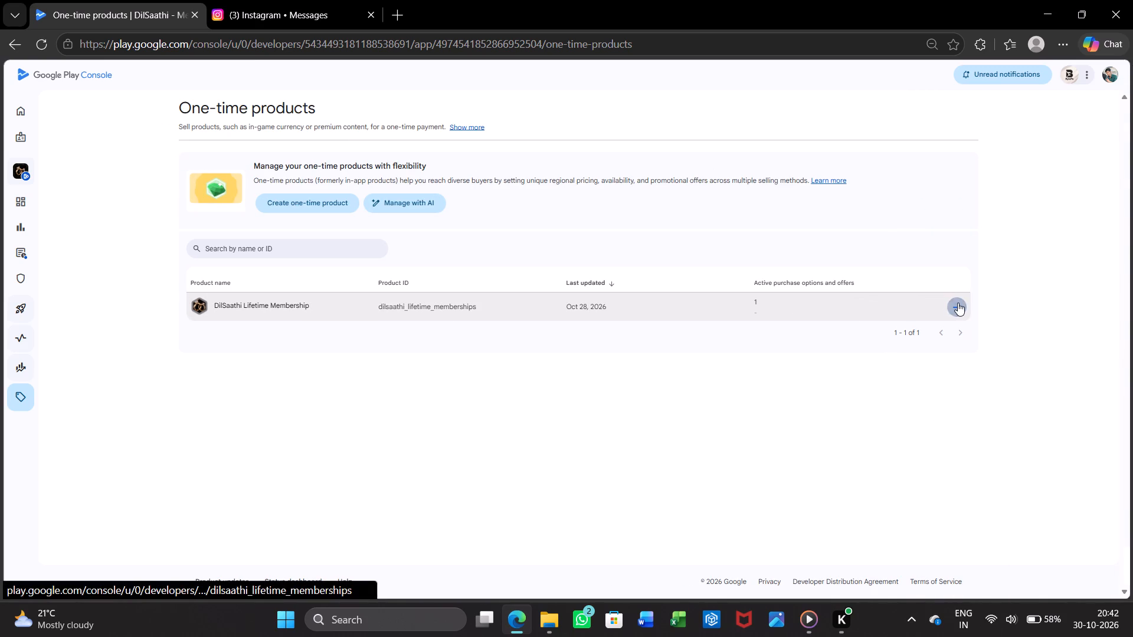
click(955, 300)
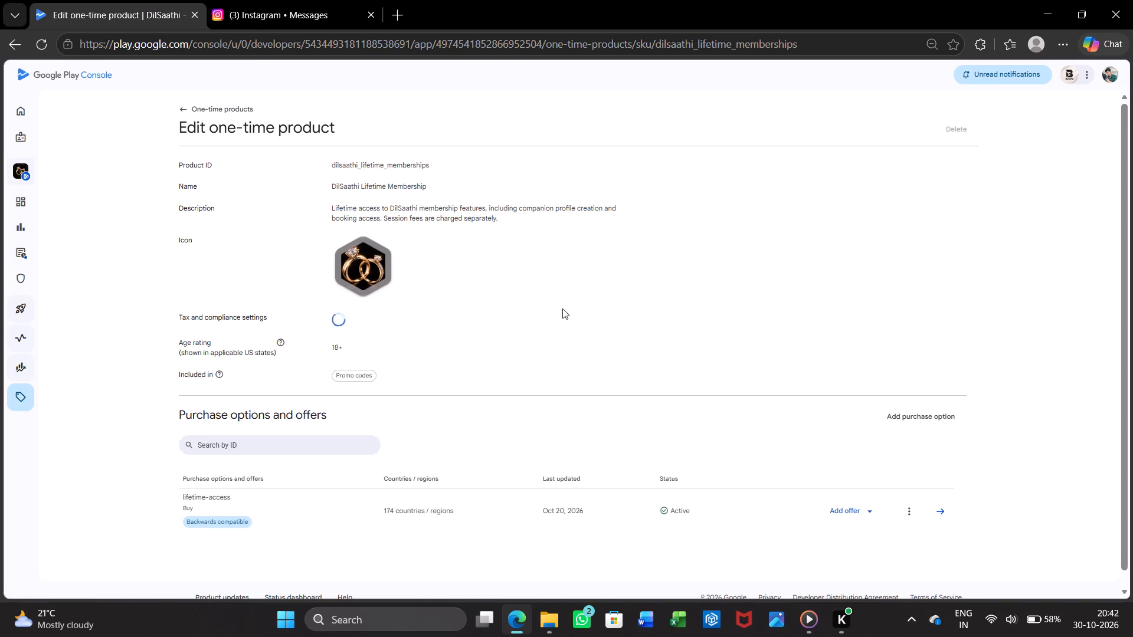
scroll(452, 326, down, 2)
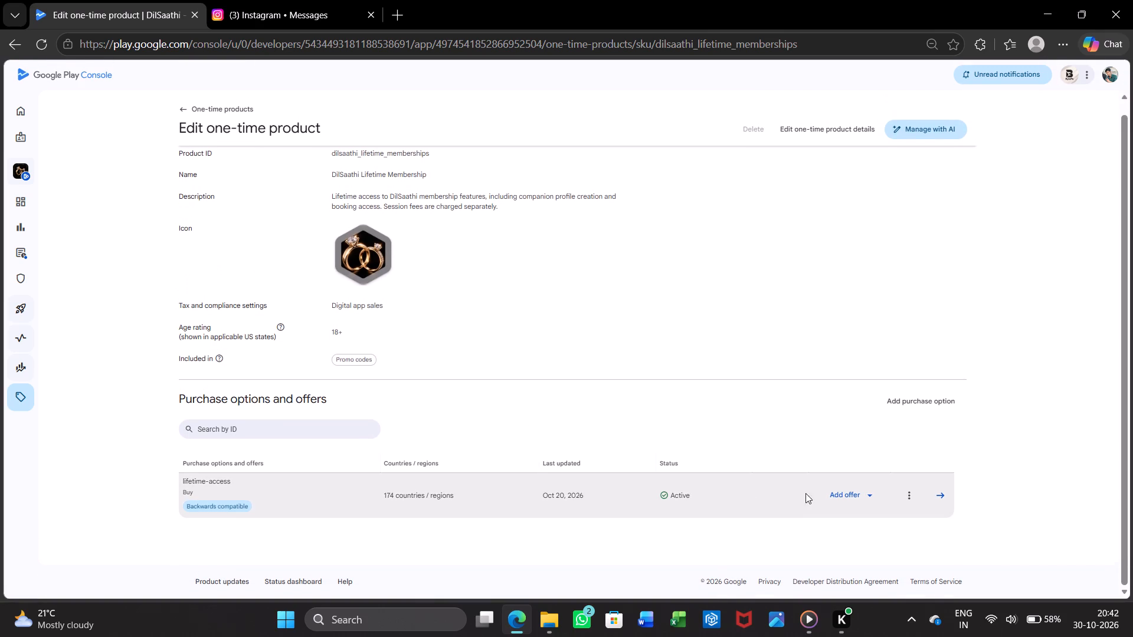
Open a new Discount offer for the lifetime-access purchase option, examine its fields and regional pricing, and leave without saving.
click(850, 491)
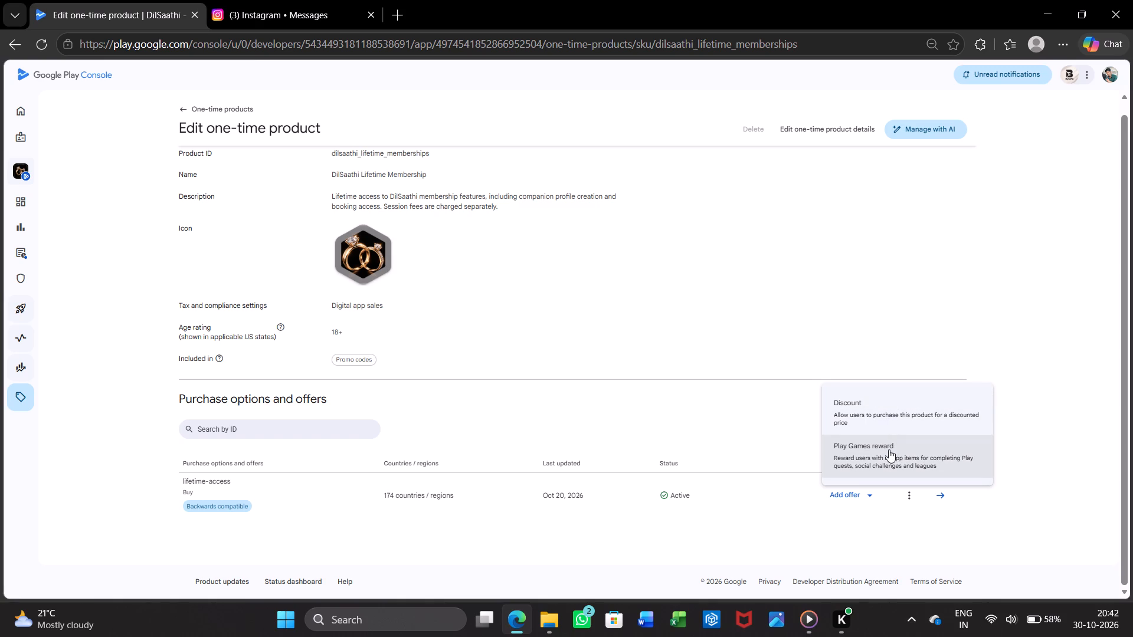
click(905, 407)
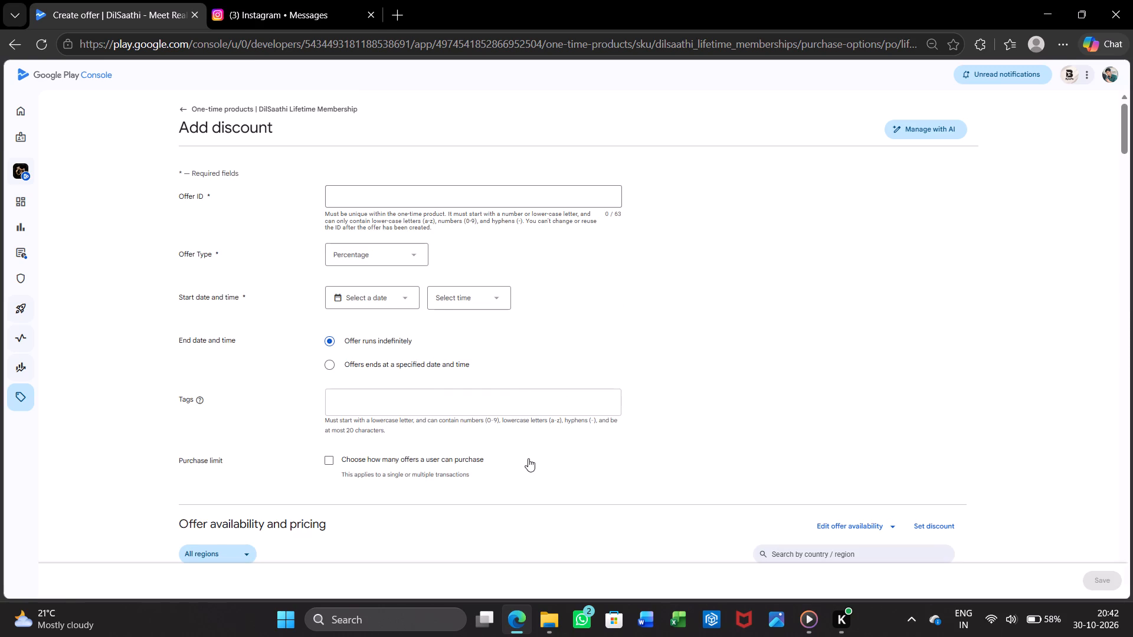
scroll(528, 458, down, 1)
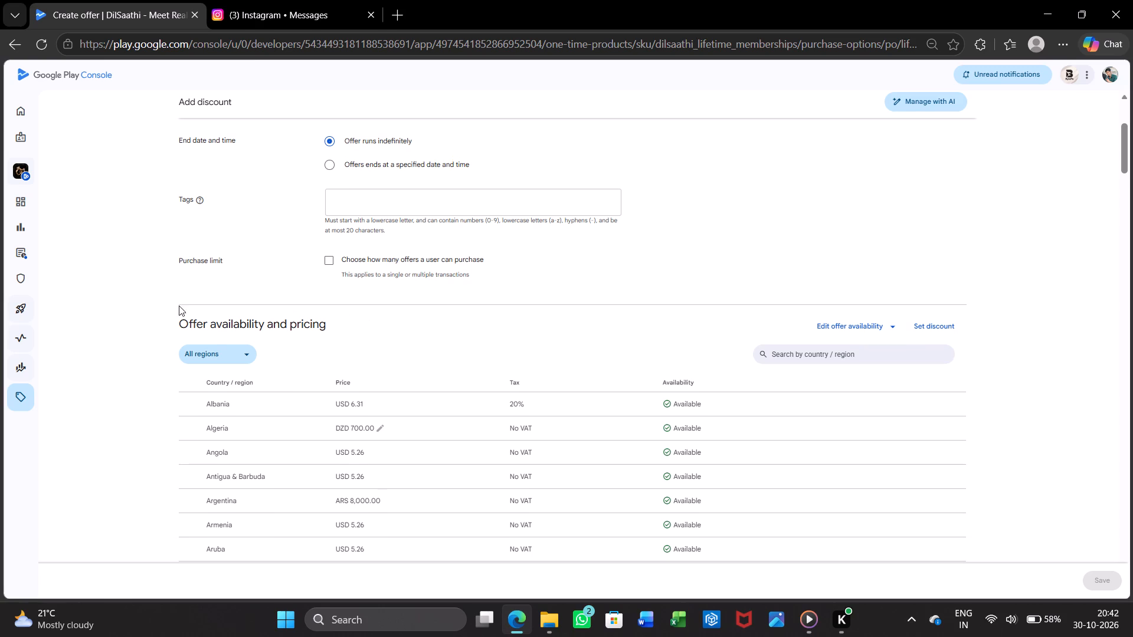
scroll(143, 293, up, 4)
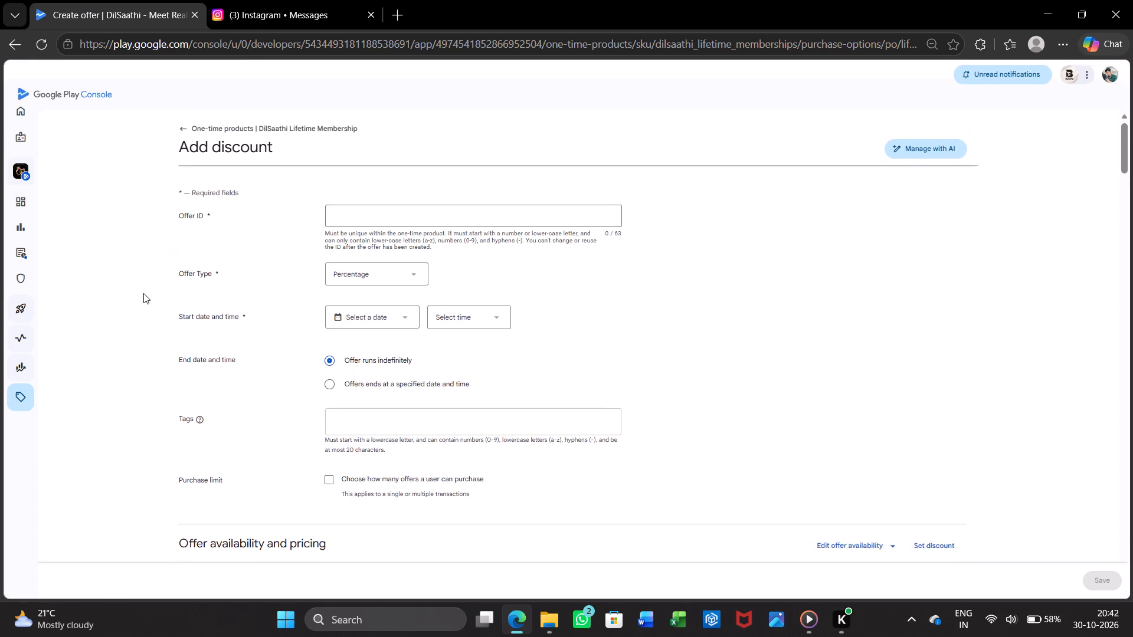
click(182, 107)
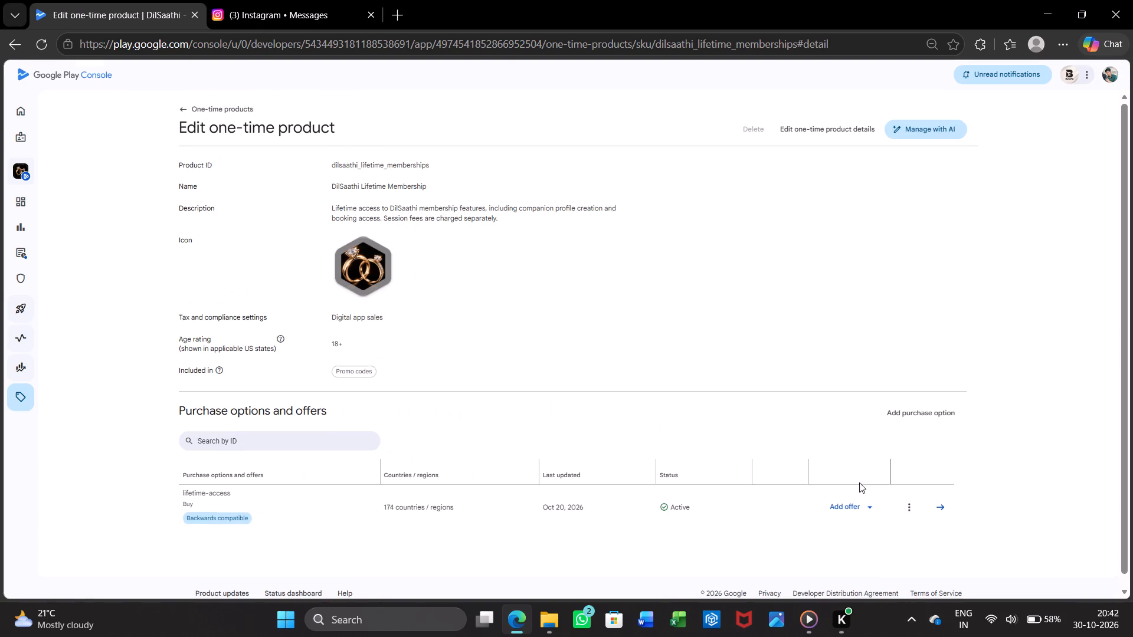
Open the lifetime-access purchase option and examine its availability choices and the prices by country, then return to the product.
click(913, 509)
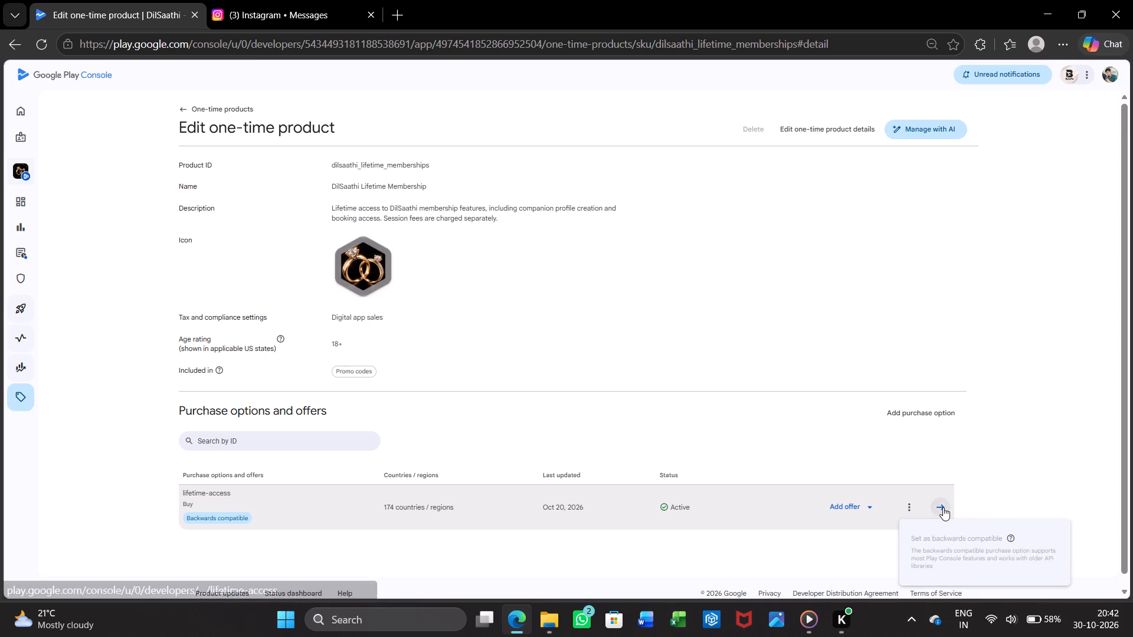
click(943, 507)
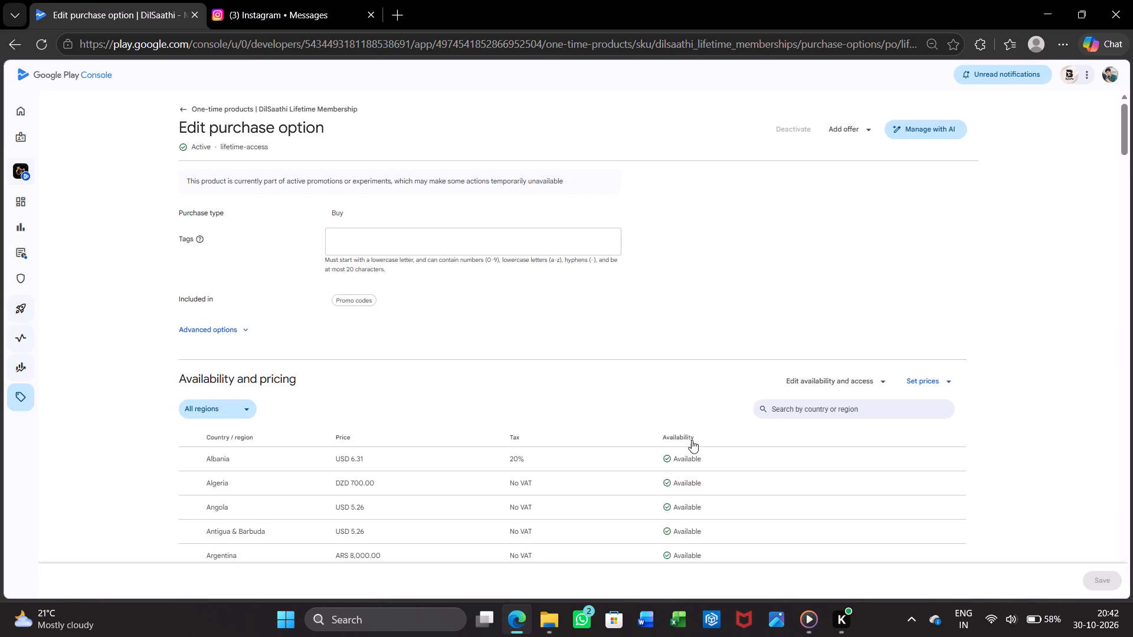
click(874, 376)
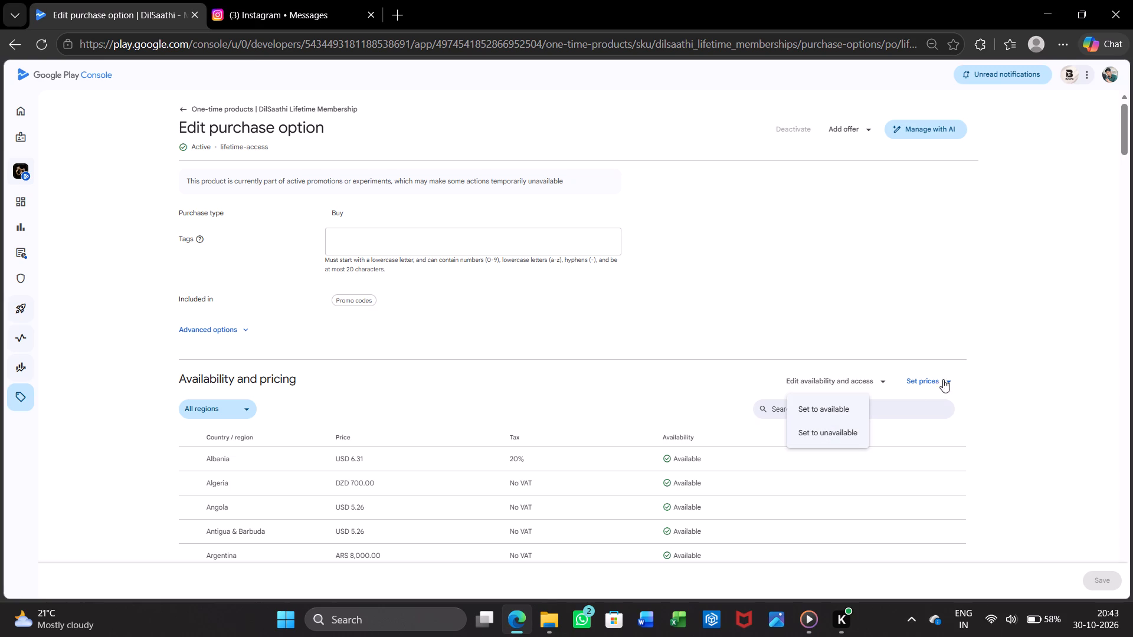
click(870, 378)
click(569, 412)
scroll(569, 412, down, 1)
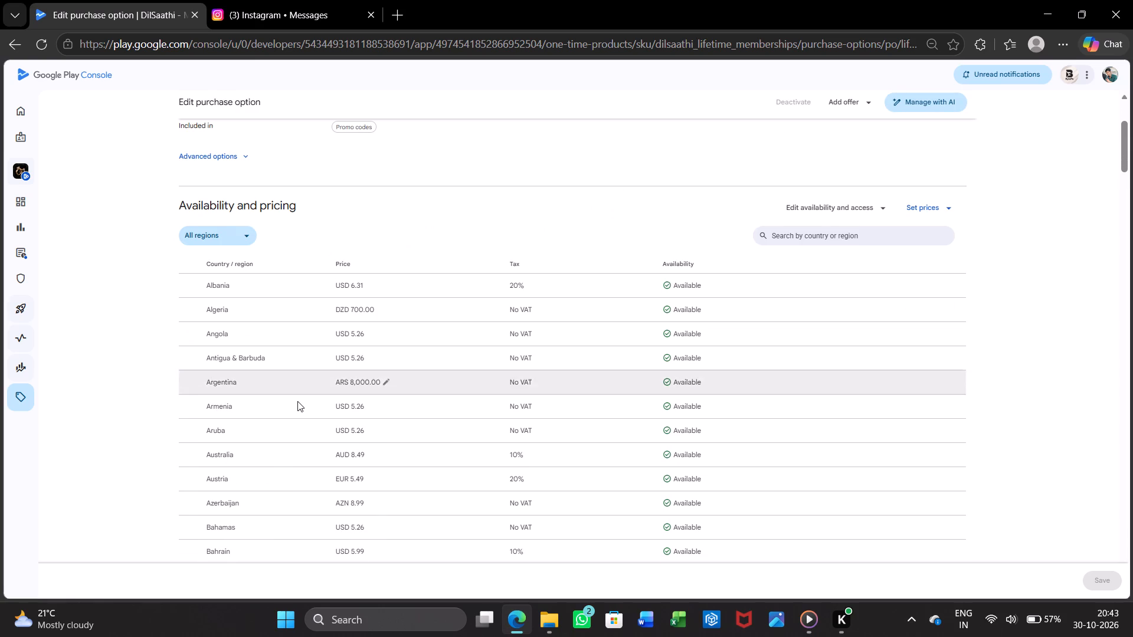
scroll(297, 401, down, 4)
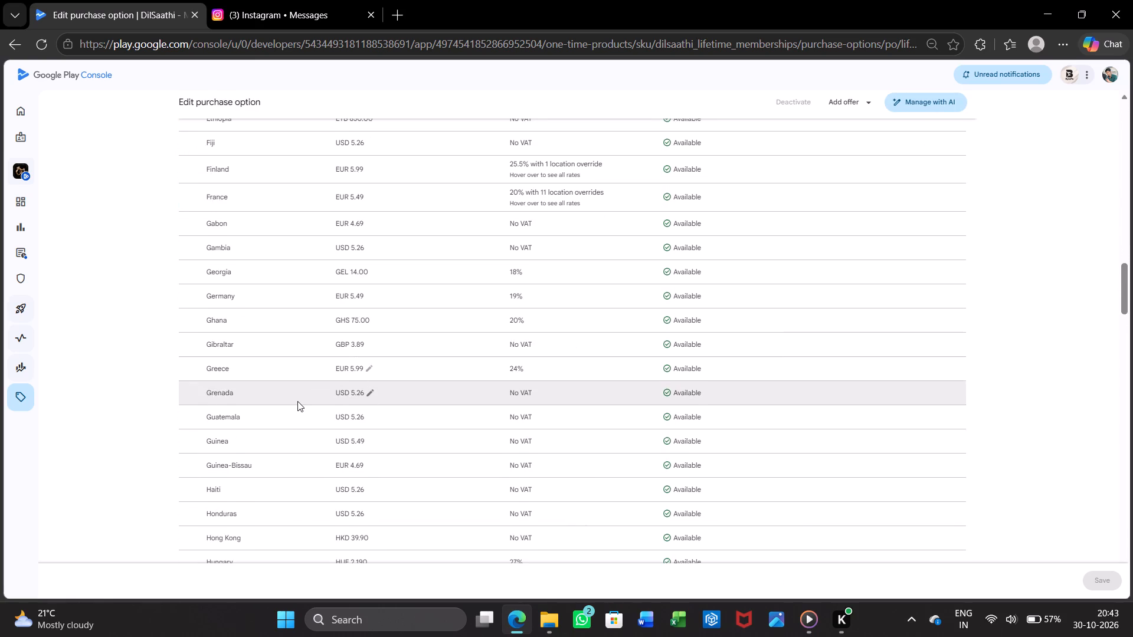
scroll(297, 401, down, 1)
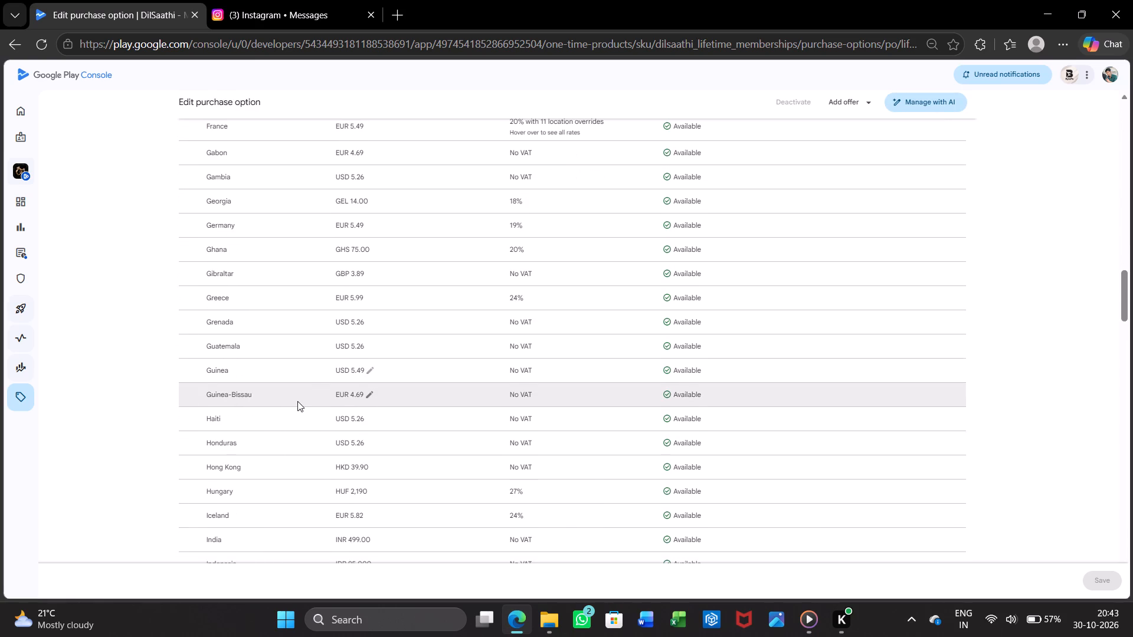
scroll(139, 333, right, 6)
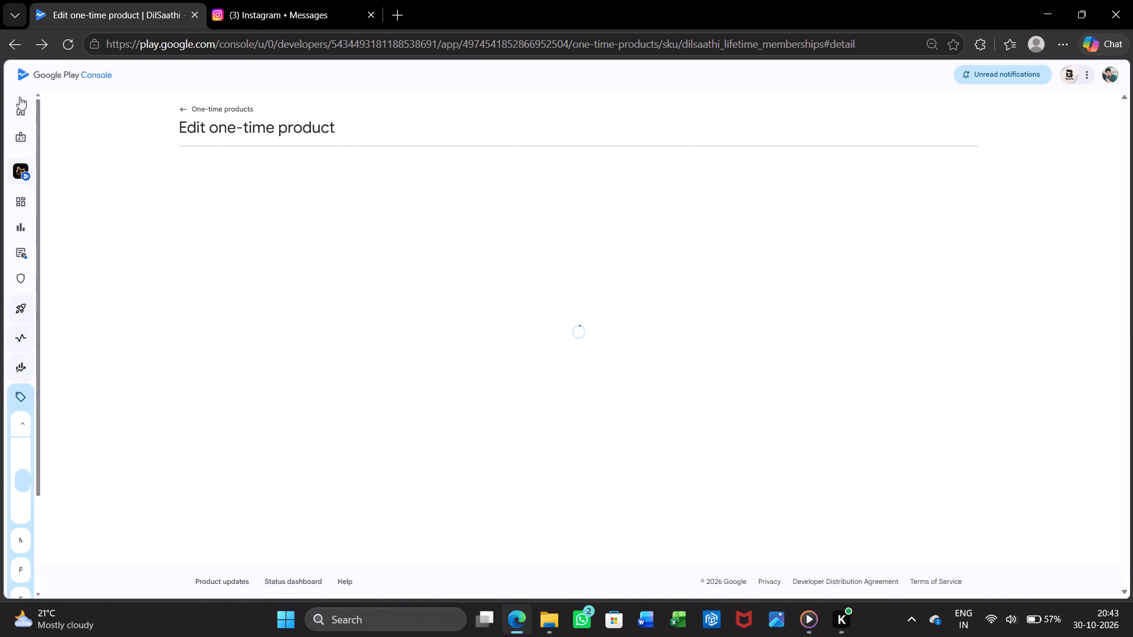
Go through the account home and Monetize with Play back to the DilSaathi Lifetime Membership product and review its details.
click(31, 110)
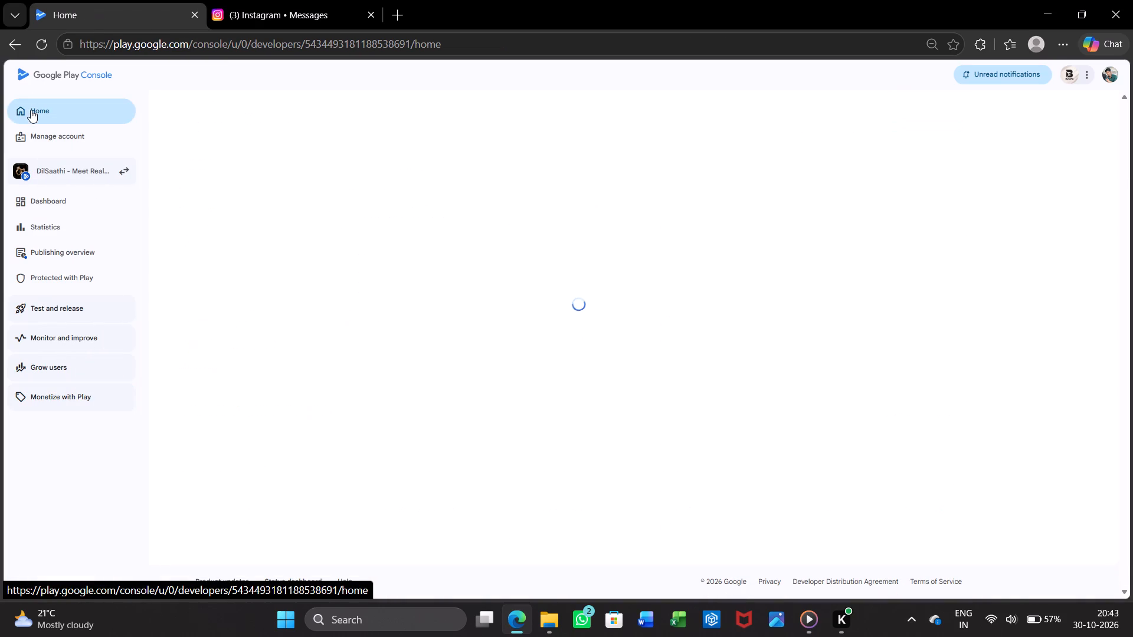
click(60, 392)
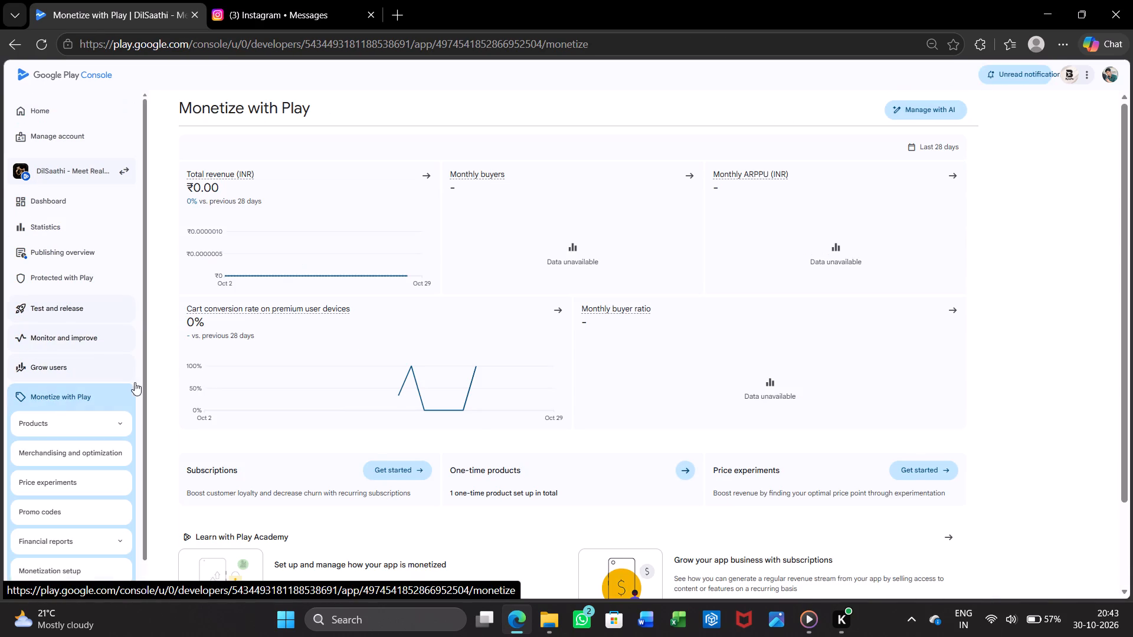
click(681, 467)
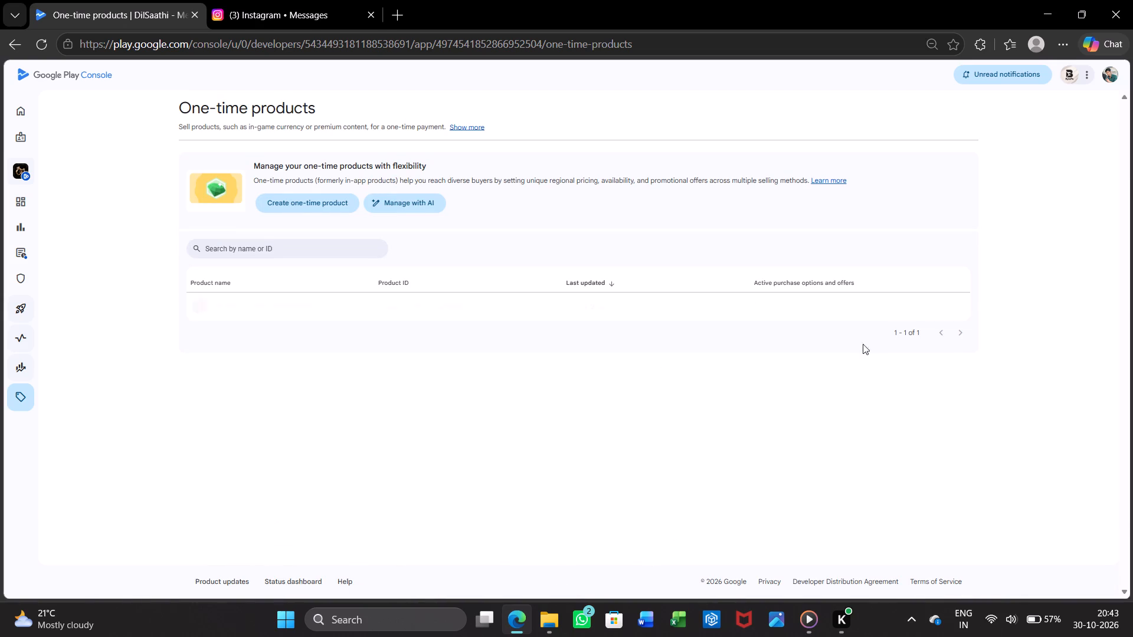
click(960, 306)
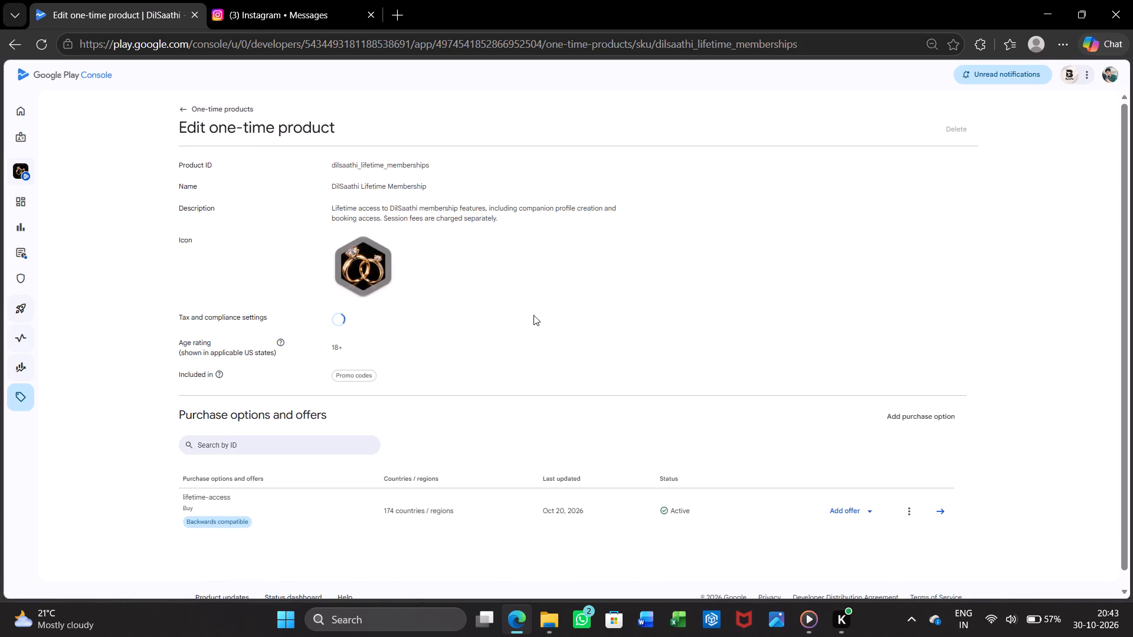
scroll(498, 343, down, 1)
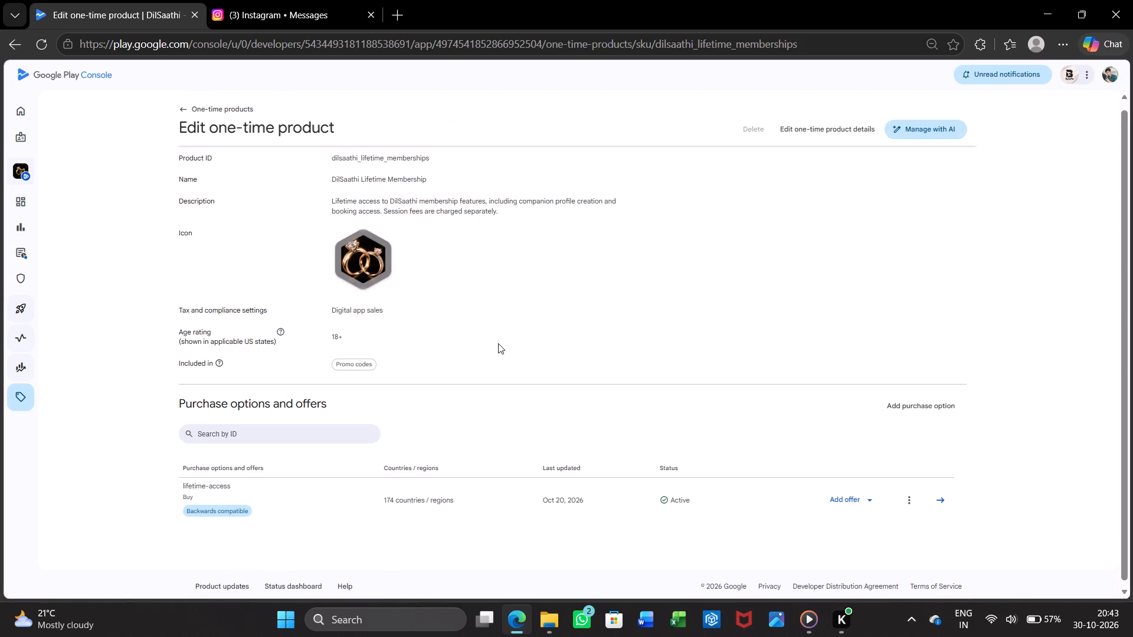
scroll(498, 343, up, 1)
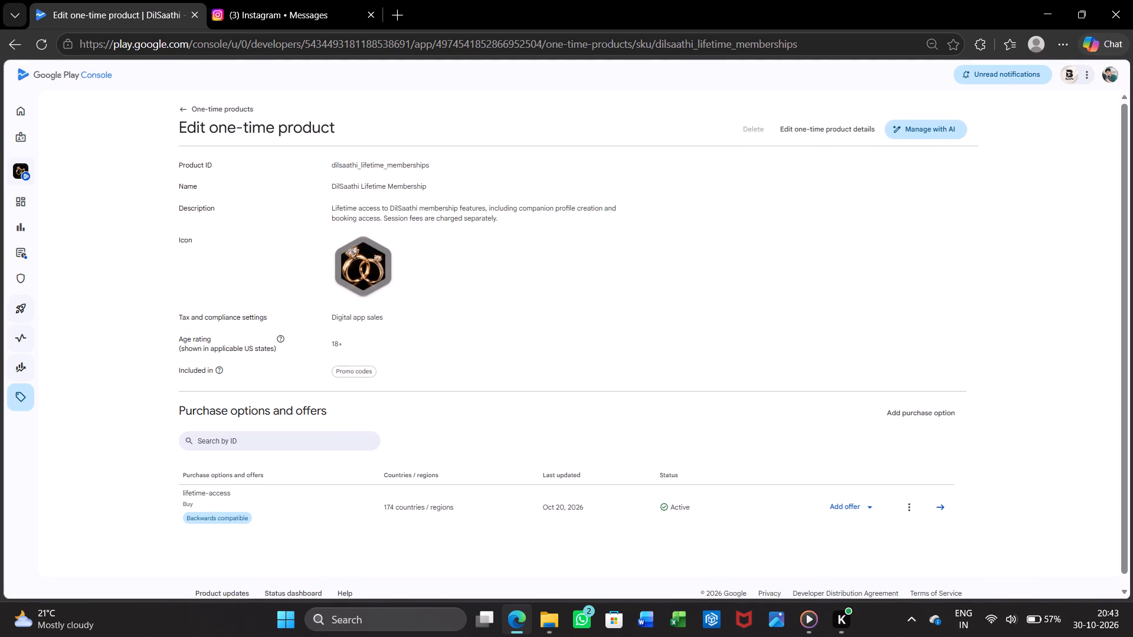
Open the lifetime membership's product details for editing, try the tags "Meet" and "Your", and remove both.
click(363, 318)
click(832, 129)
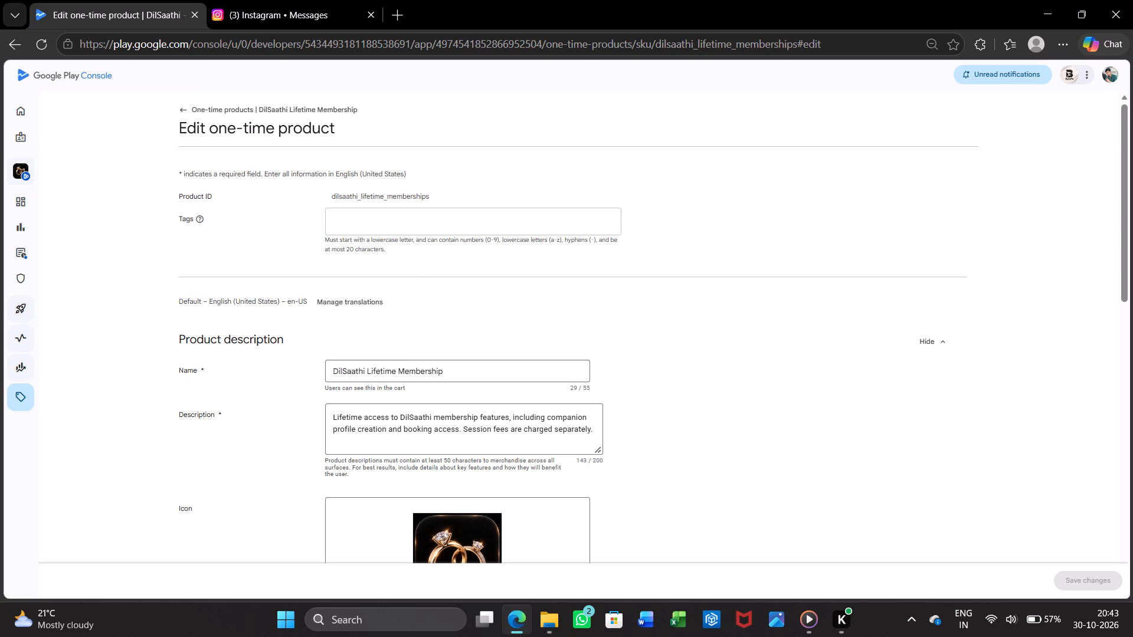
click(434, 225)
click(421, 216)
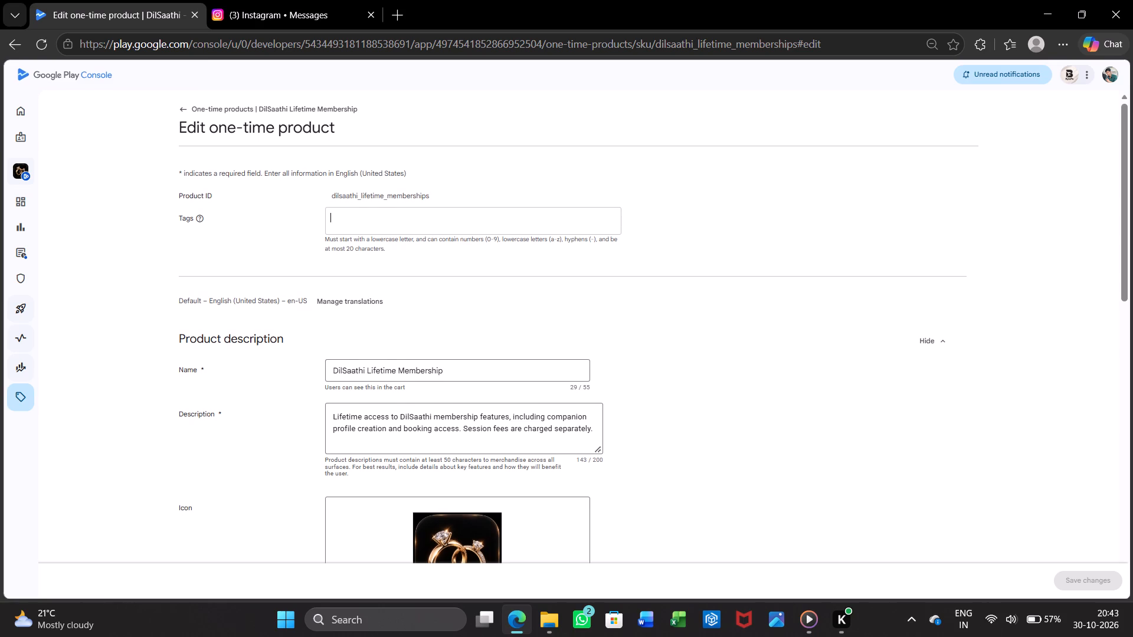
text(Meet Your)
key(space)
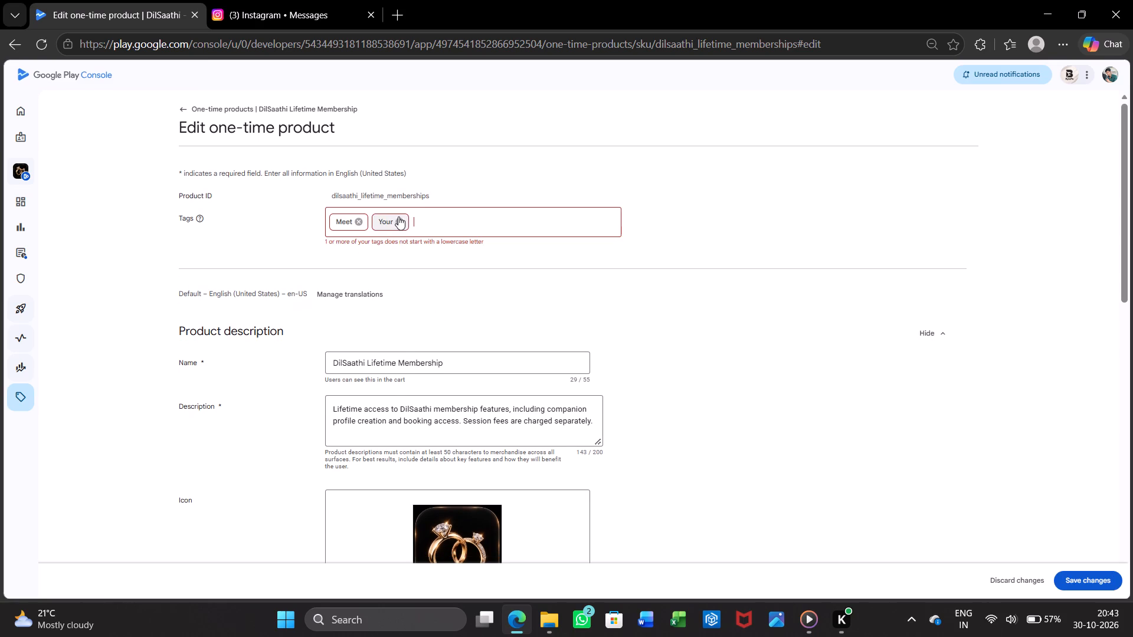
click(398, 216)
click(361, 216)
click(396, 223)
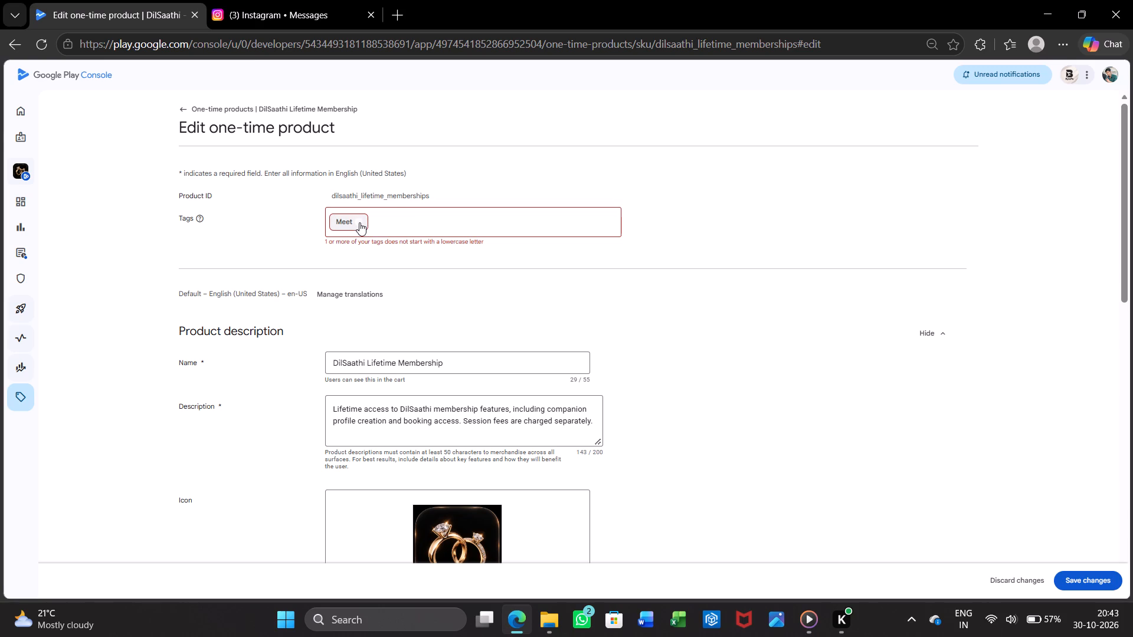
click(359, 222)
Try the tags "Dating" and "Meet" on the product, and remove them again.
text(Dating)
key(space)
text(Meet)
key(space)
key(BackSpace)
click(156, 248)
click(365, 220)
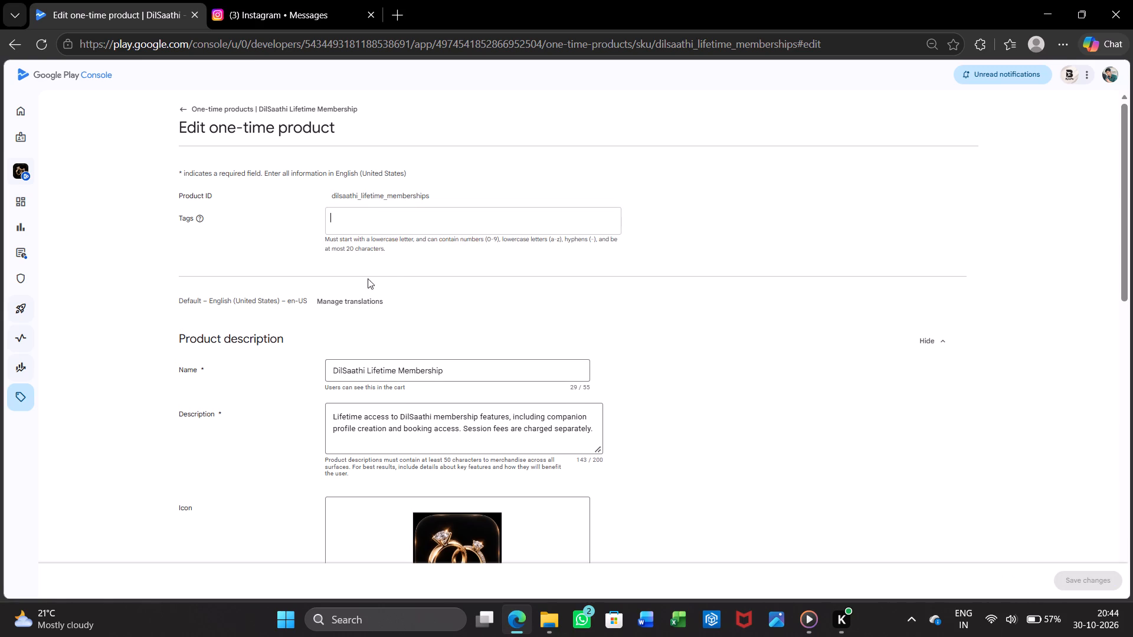
Examine the product's tax and compliance section and its tax category choices, and leave the editor without changes.
scroll(394, 332, down, 2)
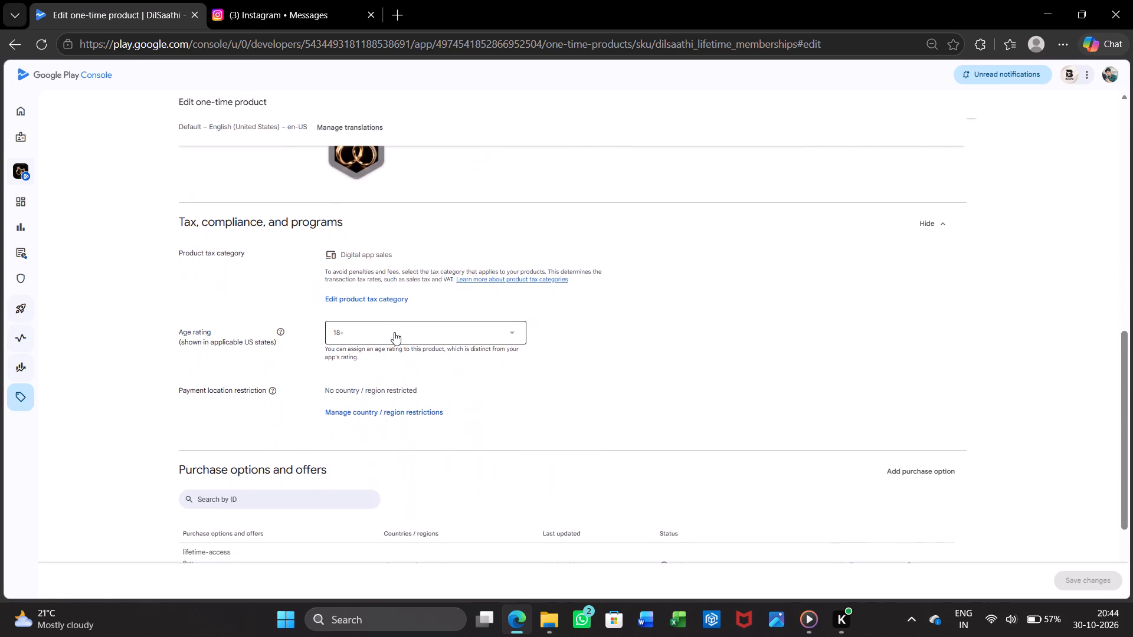
click(364, 288)
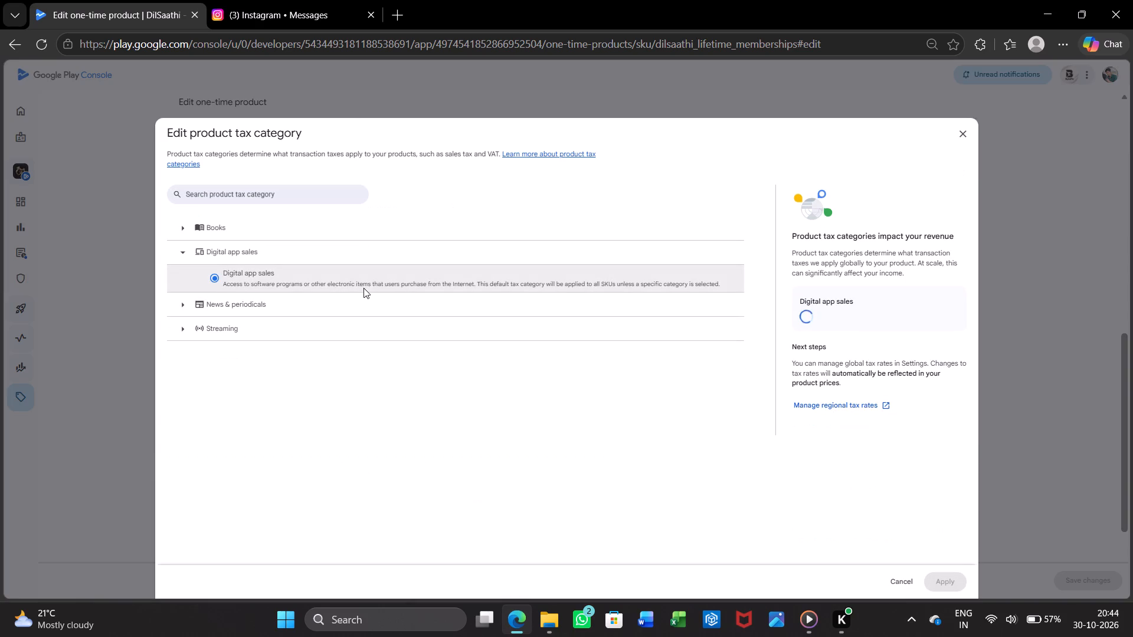
click(123, 323)
scroll(109, 260, right, 10)
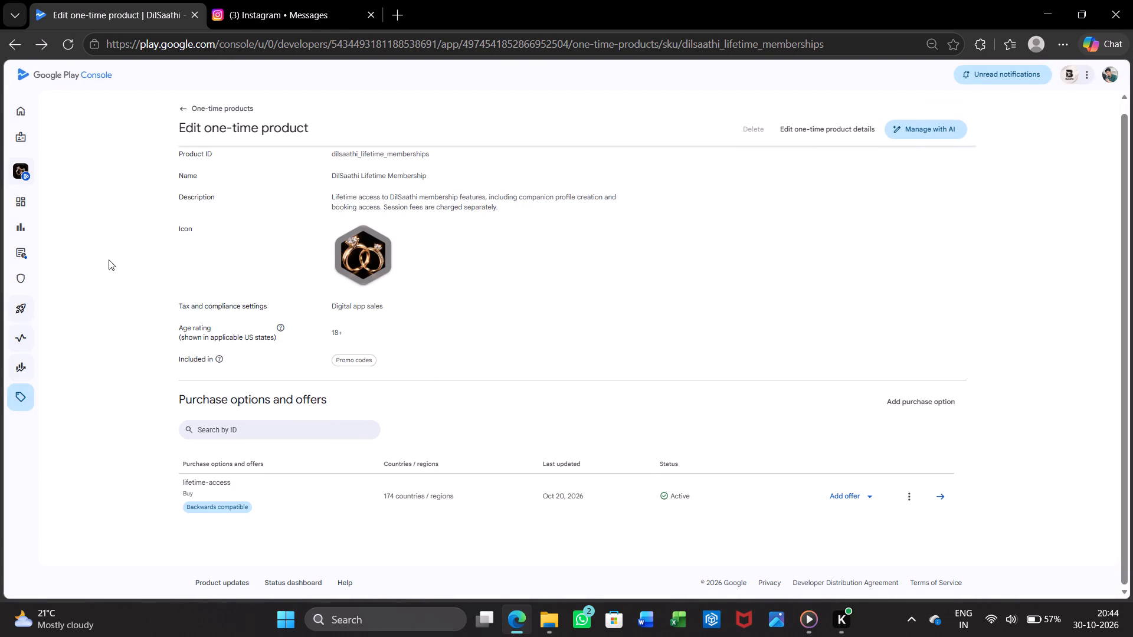
Review the product and the one-time products list again, and return through Monetize with Play to the account home.
scroll(109, 260, right, 6)
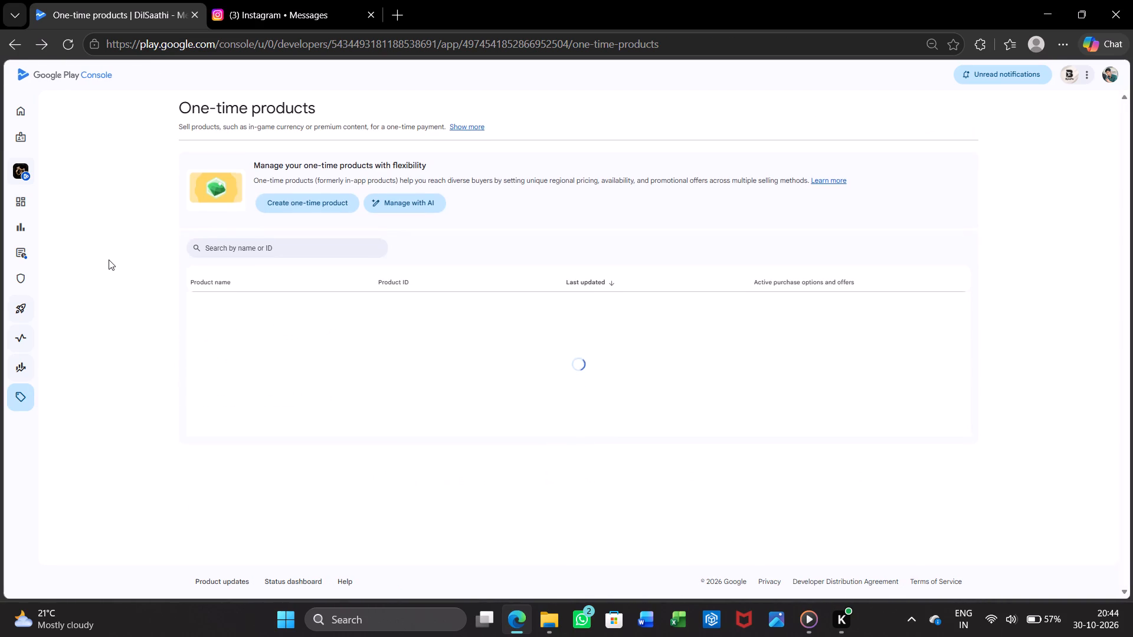
scroll(109, 260, left, 8)
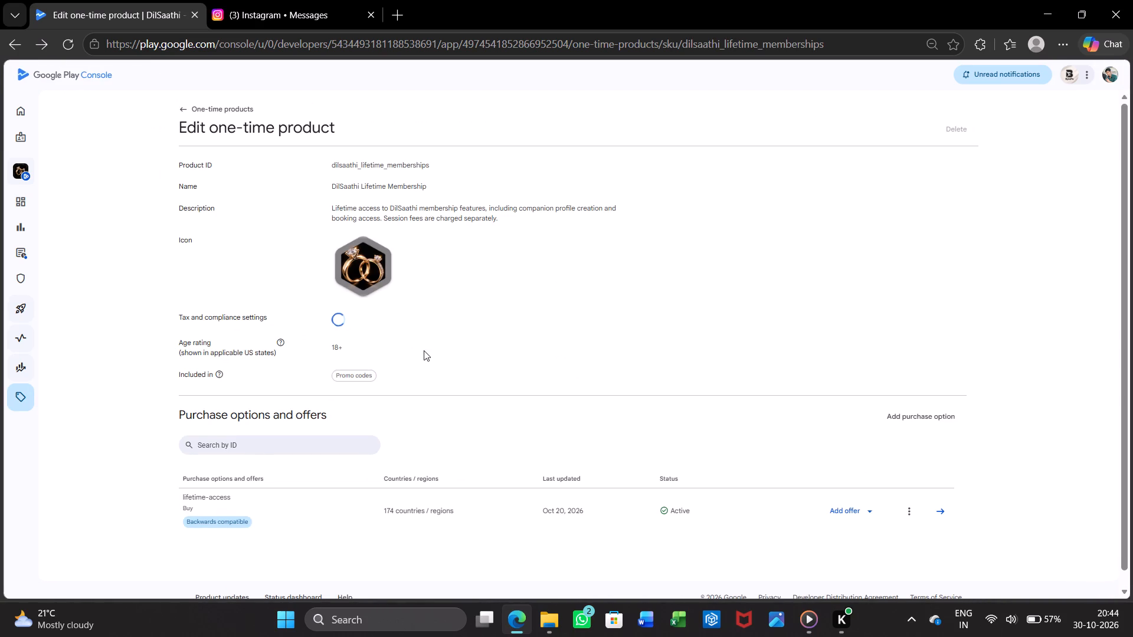
click(355, 366)
scroll(117, 270, right, 5)
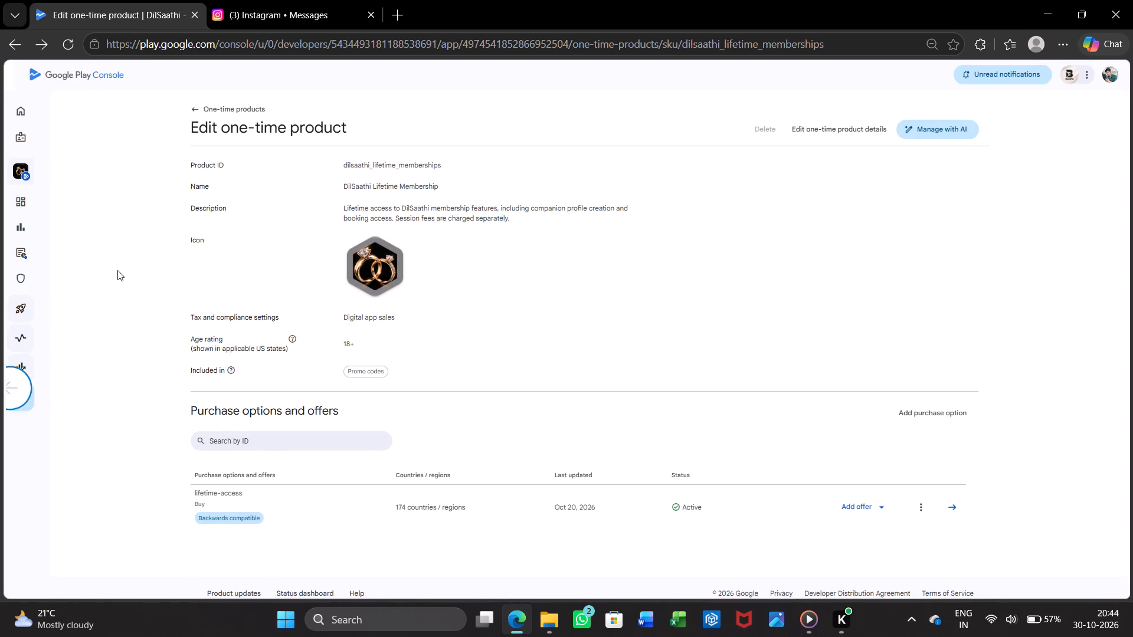
scroll(117, 270, right, 4)
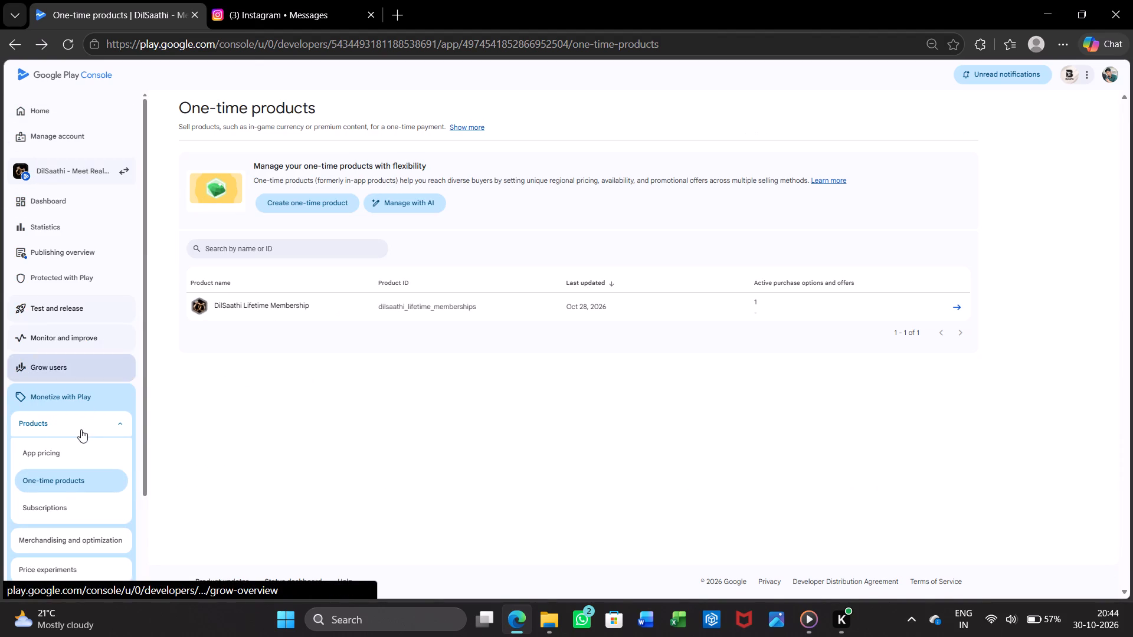
scroll(63, 504, down, 1)
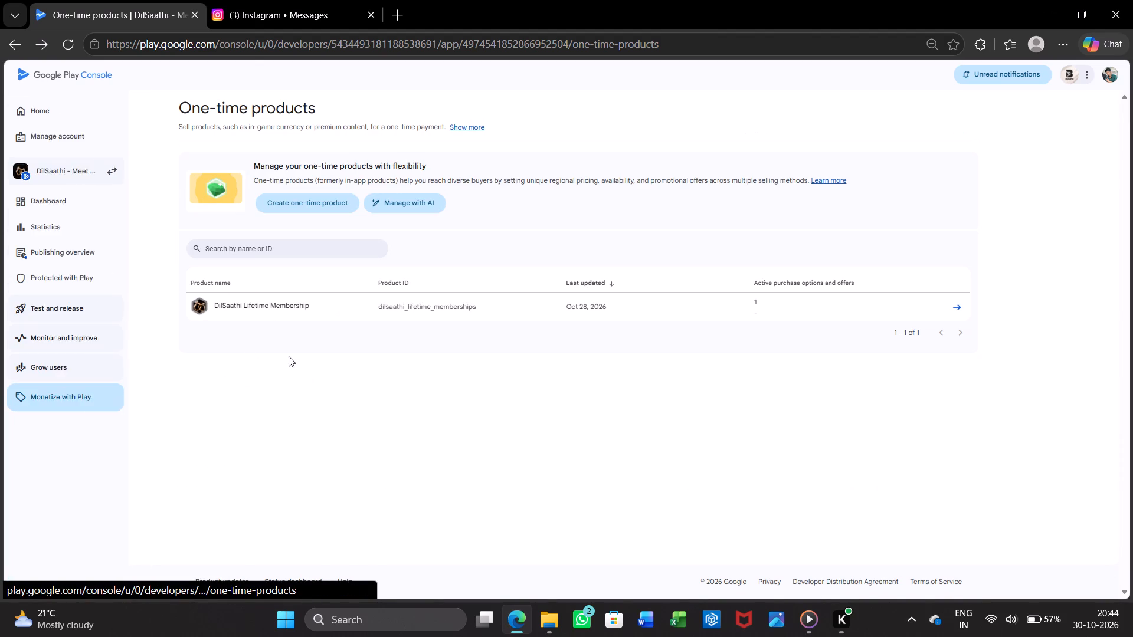
click(446, 491)
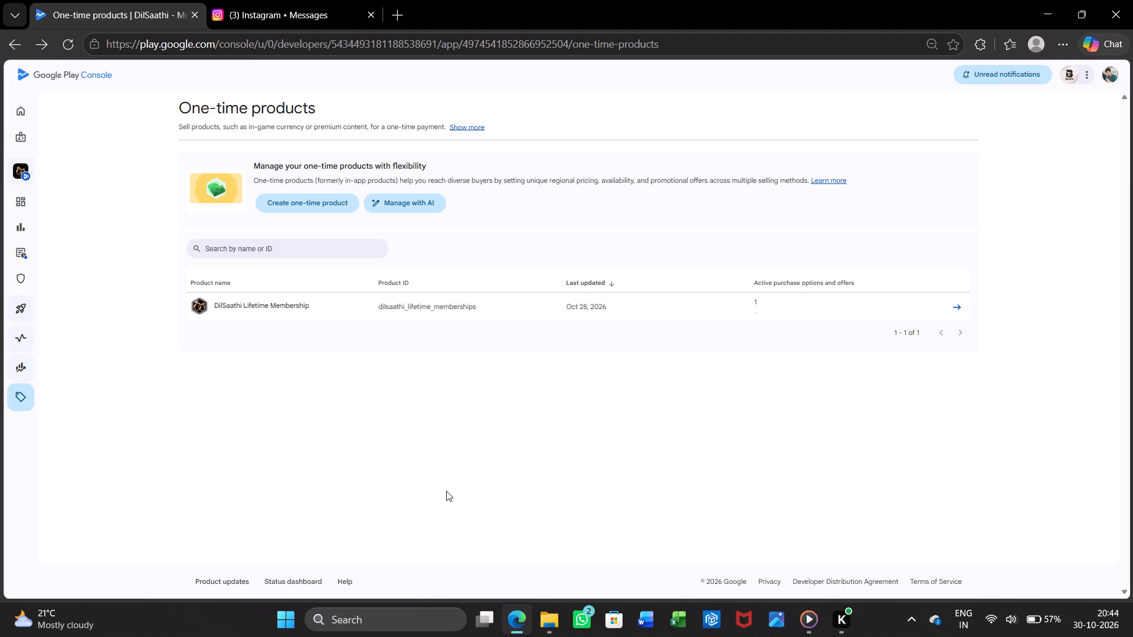
scroll(446, 491, right, 8)
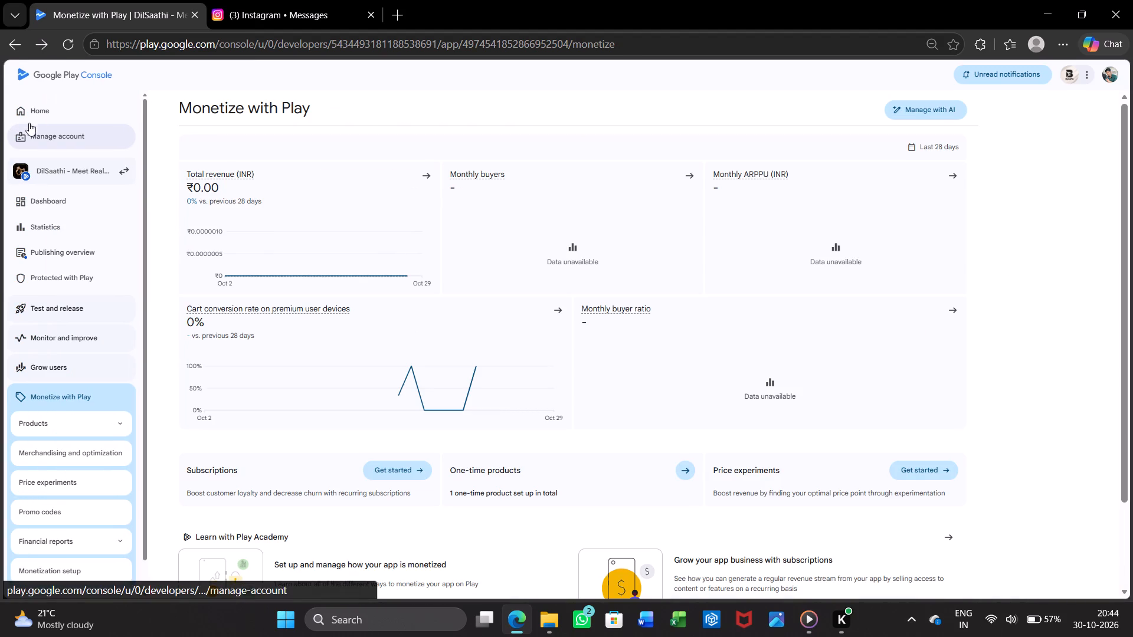
click(66, 110)
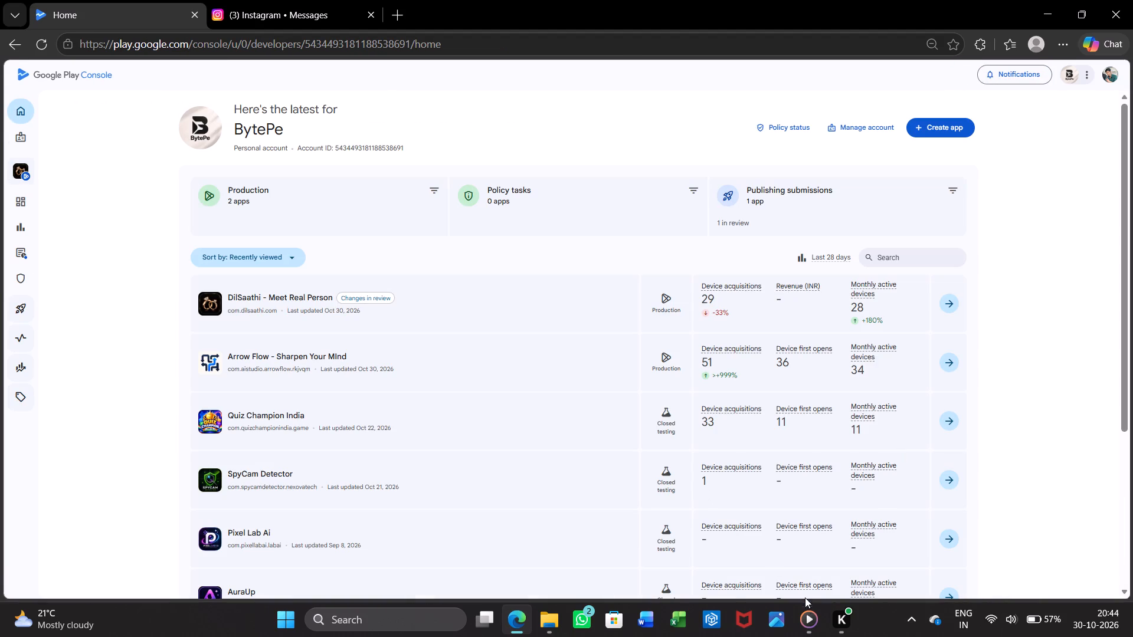
scroll(807, 619, down, 1)
Switch to Media Player, restart the "Best of Emraan Hashmi" track from the beginning, and close the player.
click(803, 557)
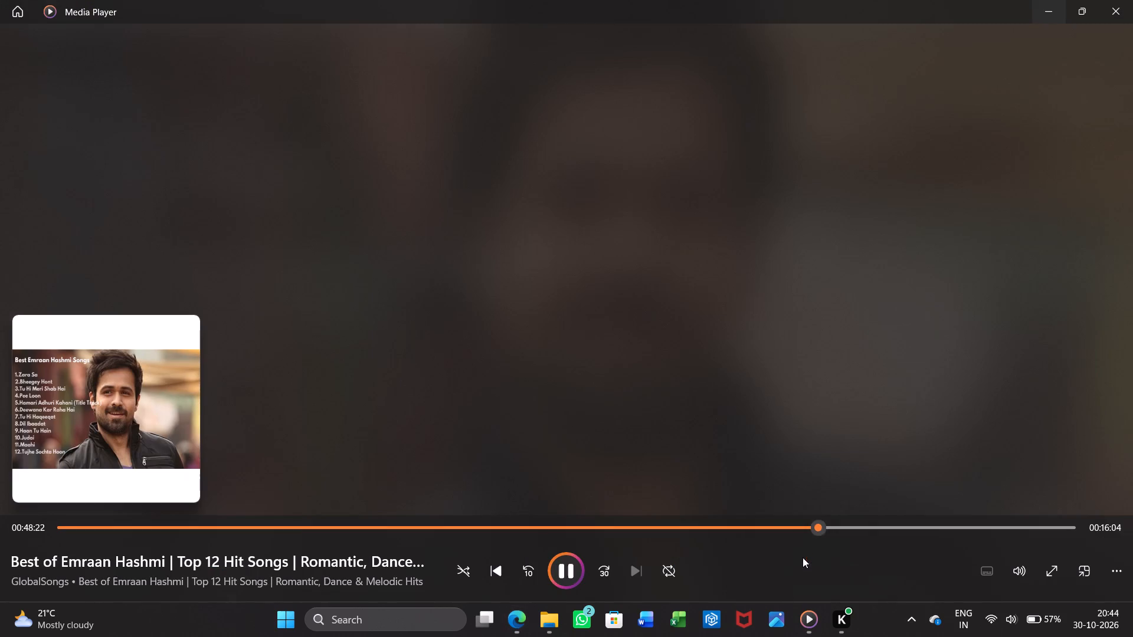
click(80, 524)
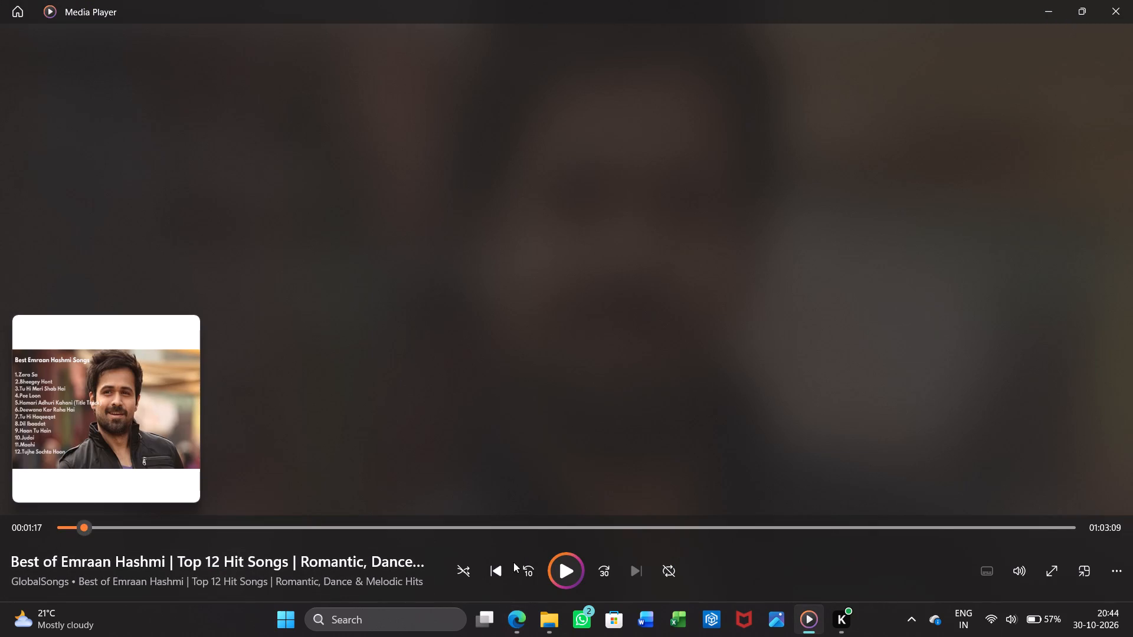
click(576, 564)
click(61, 527)
scroll(70, 516, right, 6)
click(1108, 4)
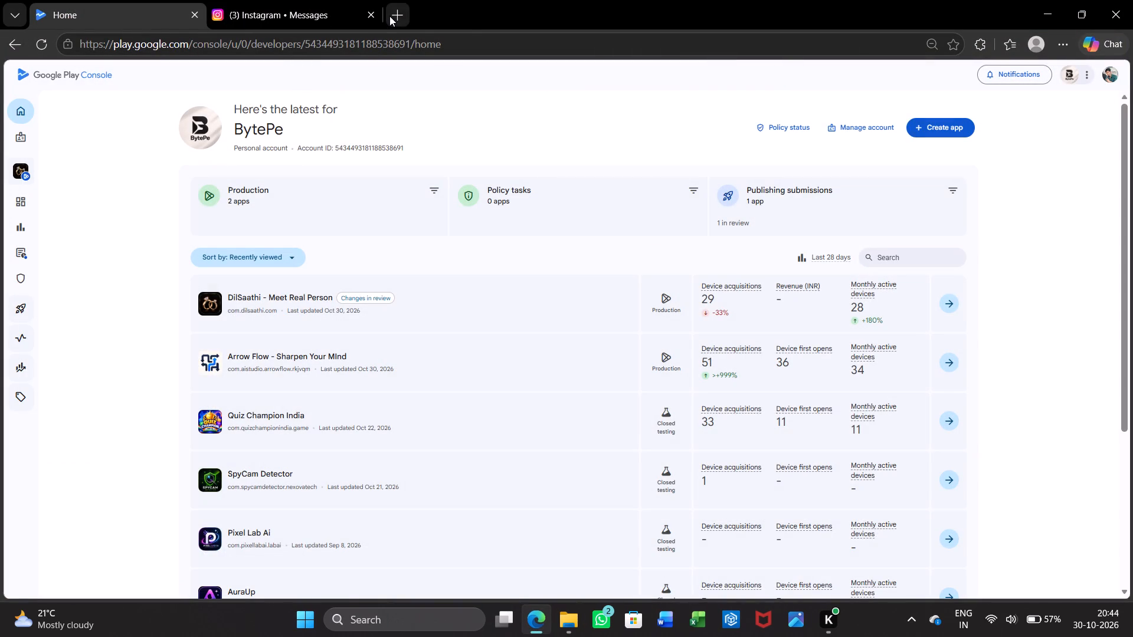
Replace the Instagram tab with a new tab and open YouTube in it.
click(389, 16)
click(371, 15)
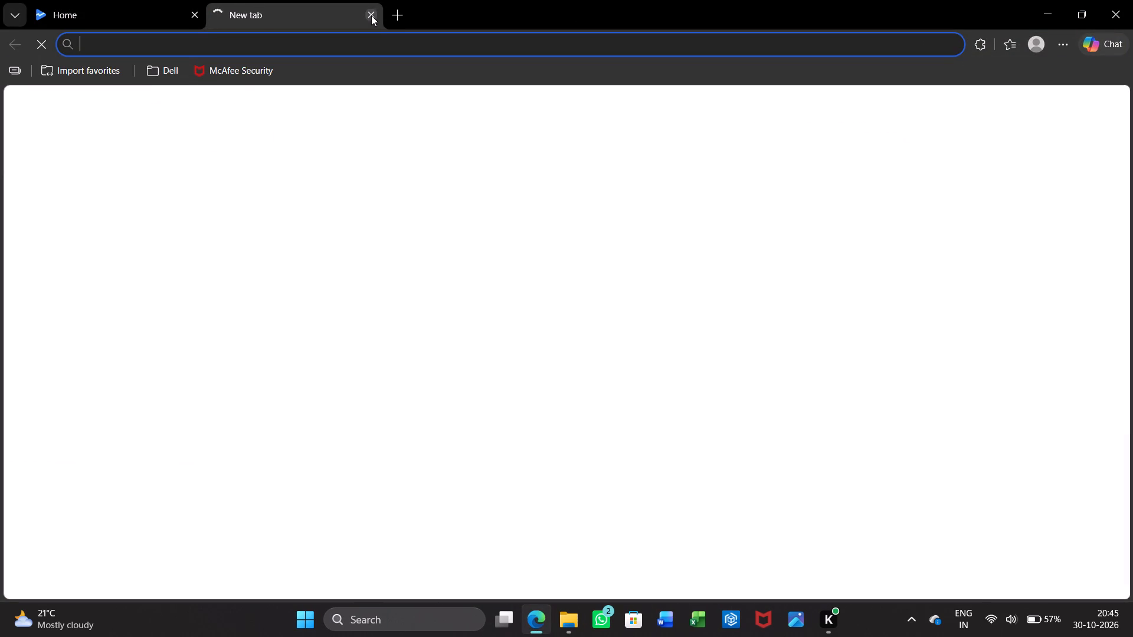
click(124, 11)
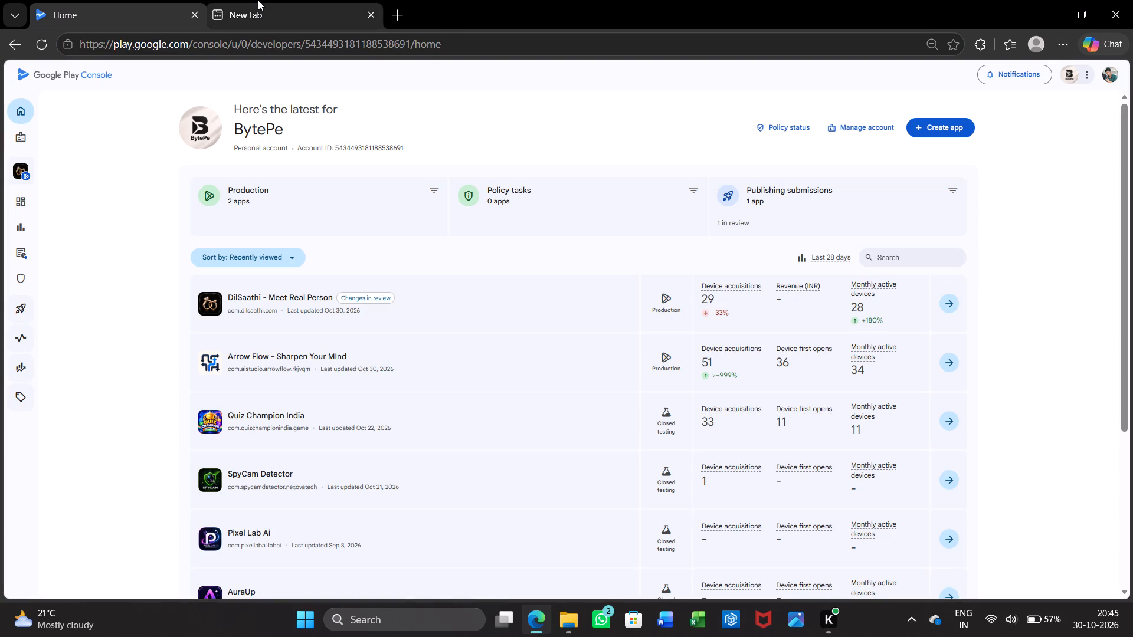
click(258, 0)
click(663, 218)
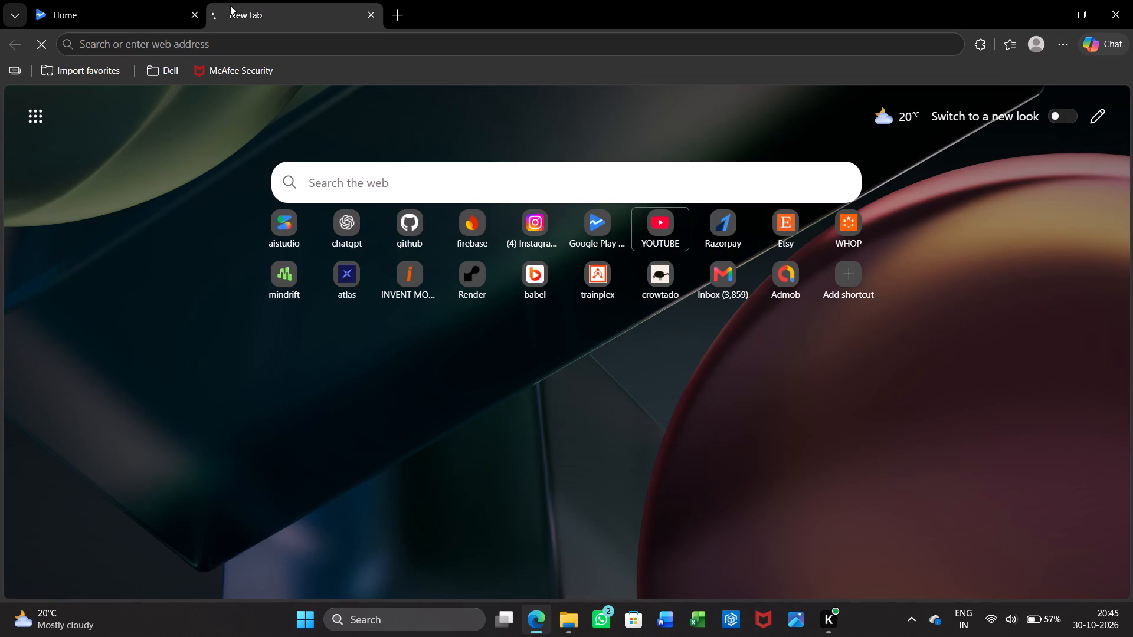
Return to the Play Console home tab and open the Quiz Champion India app's dashboard.
click(125, 0)
scroll(298, 382, down, 3)
scroll(298, 382, up, 5)
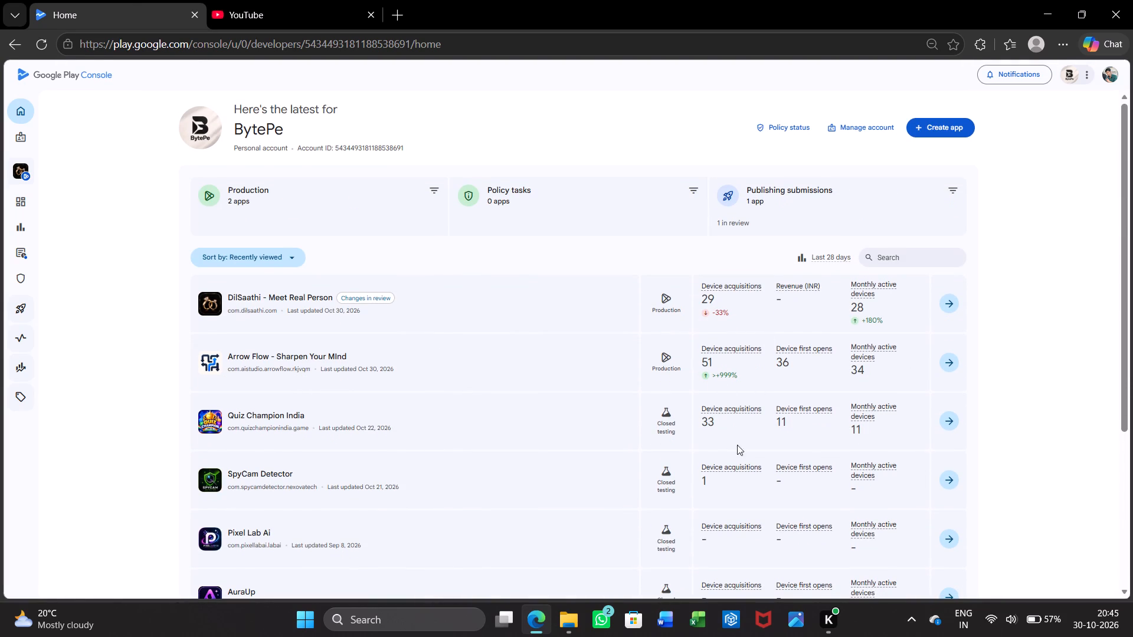
click(954, 416)
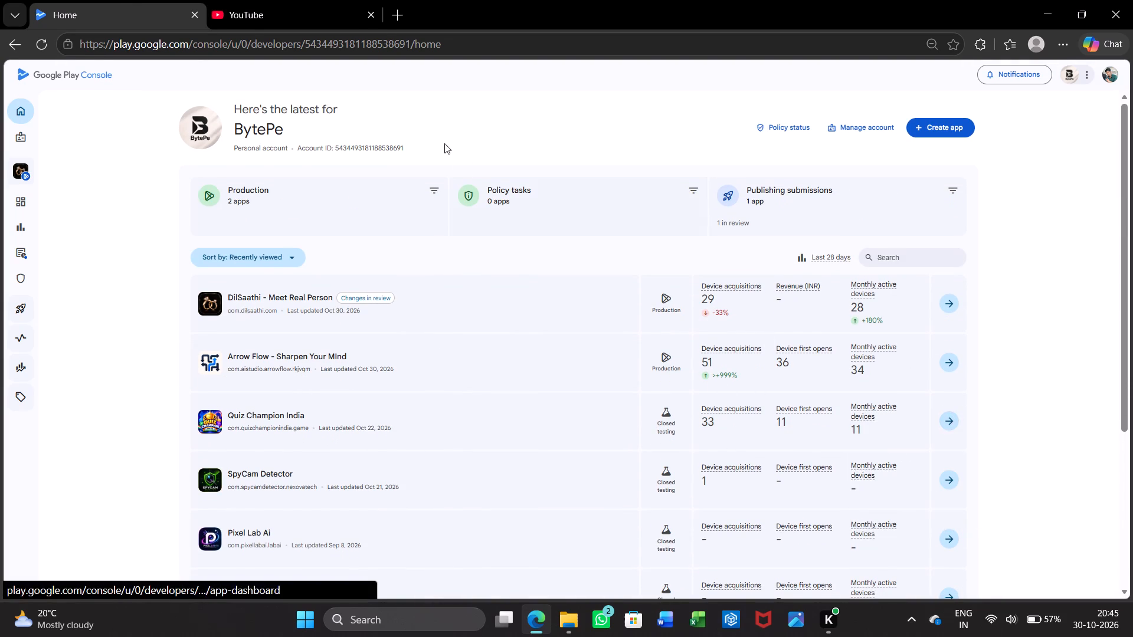
Browse the YouTube home feed and open the "peak yearning playlist" video.
click(241, 15)
scroll(412, 350, down, 2)
scroll(636, 399, down, 1)
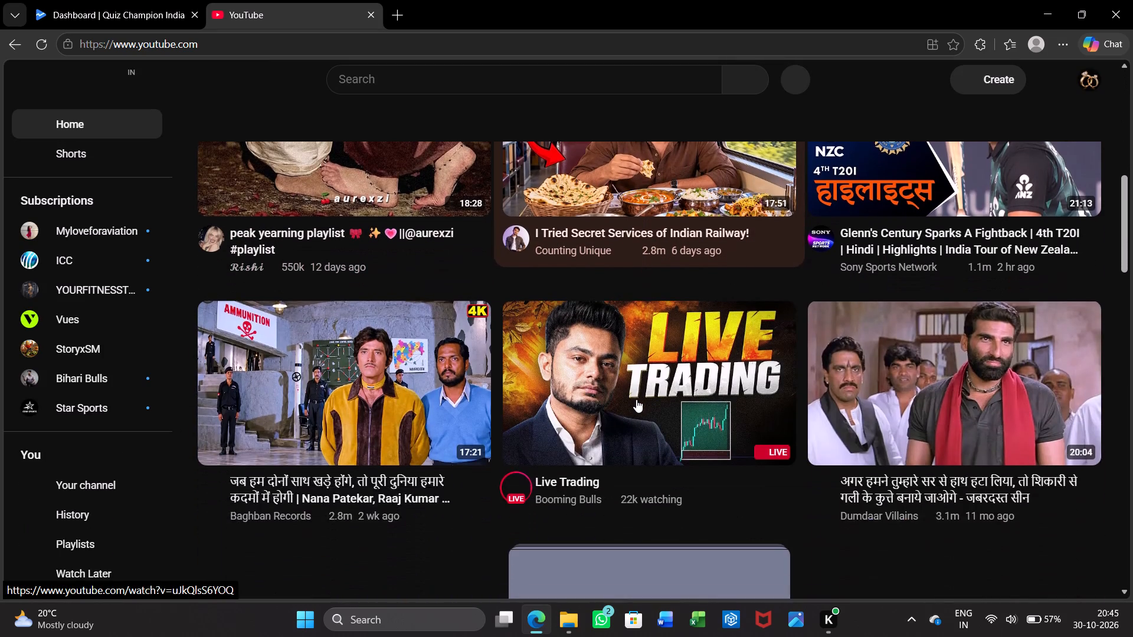
scroll(636, 399, up, 2)
click(332, 294)
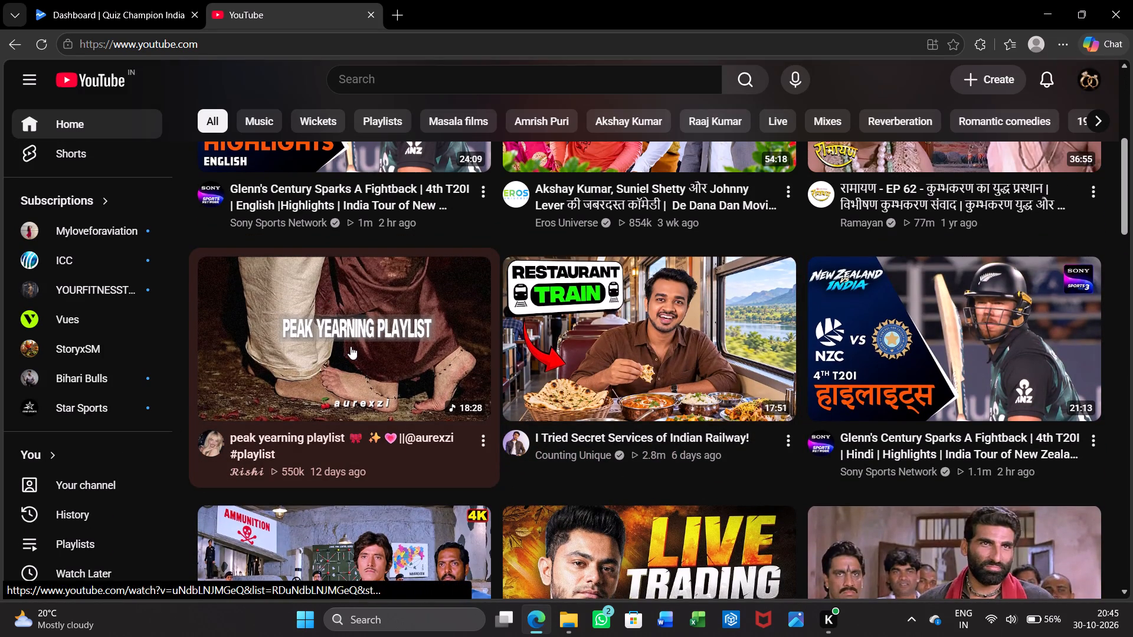
scroll(343, 342, down, 3)
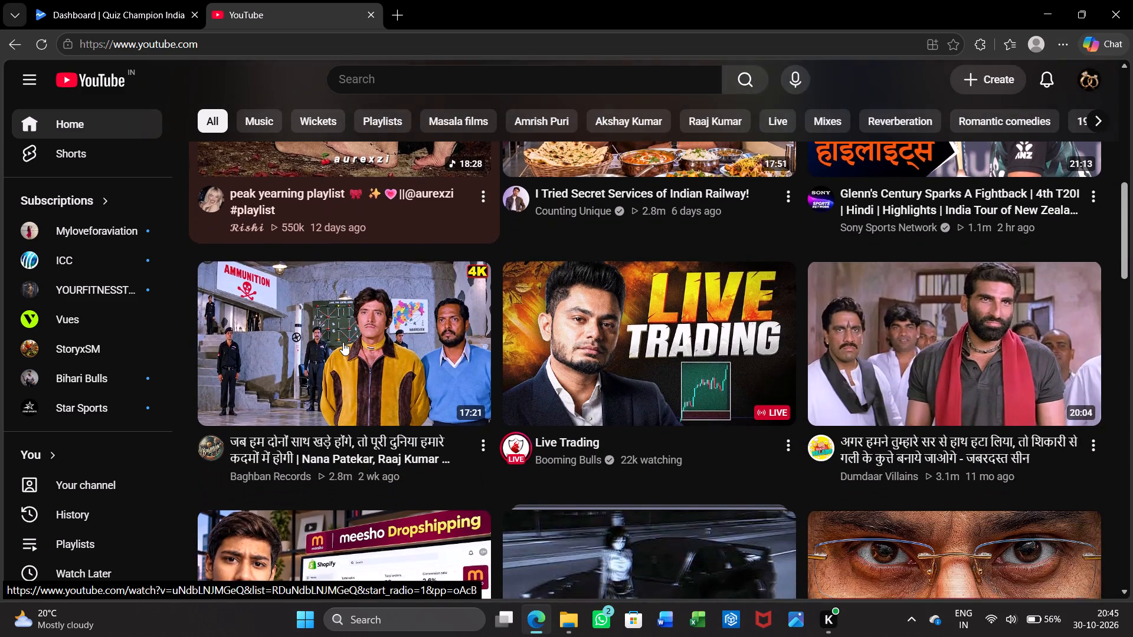
scroll(343, 342, down, 1)
scroll(343, 342, up, 1)
scroll(343, 342, down, 2)
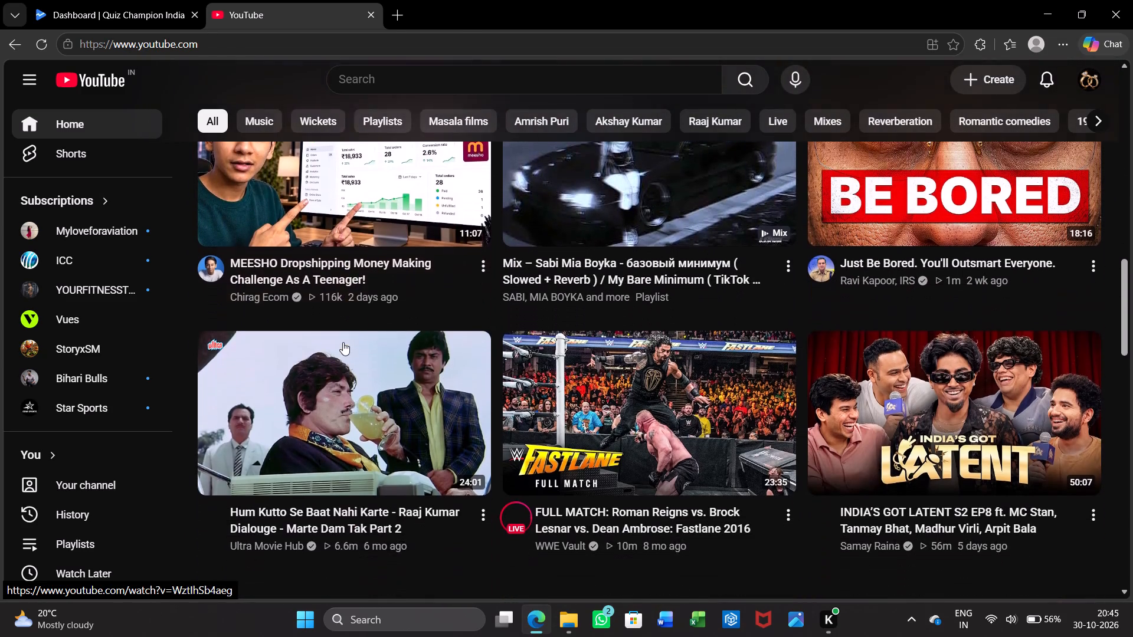
scroll(343, 342, down, 2)
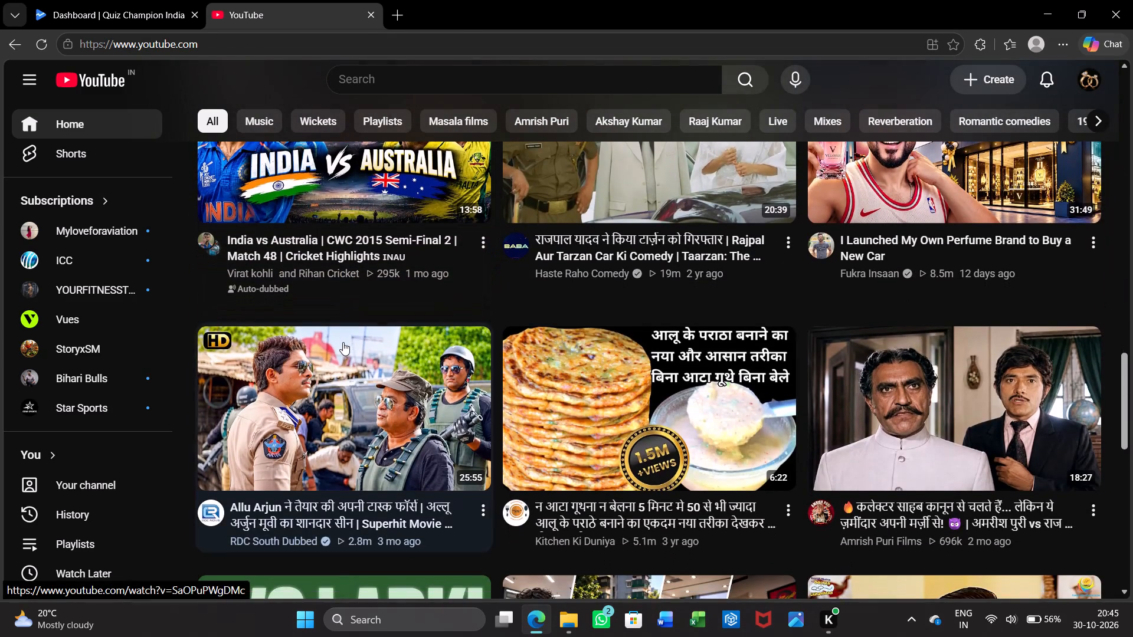
scroll(343, 342, up, 4)
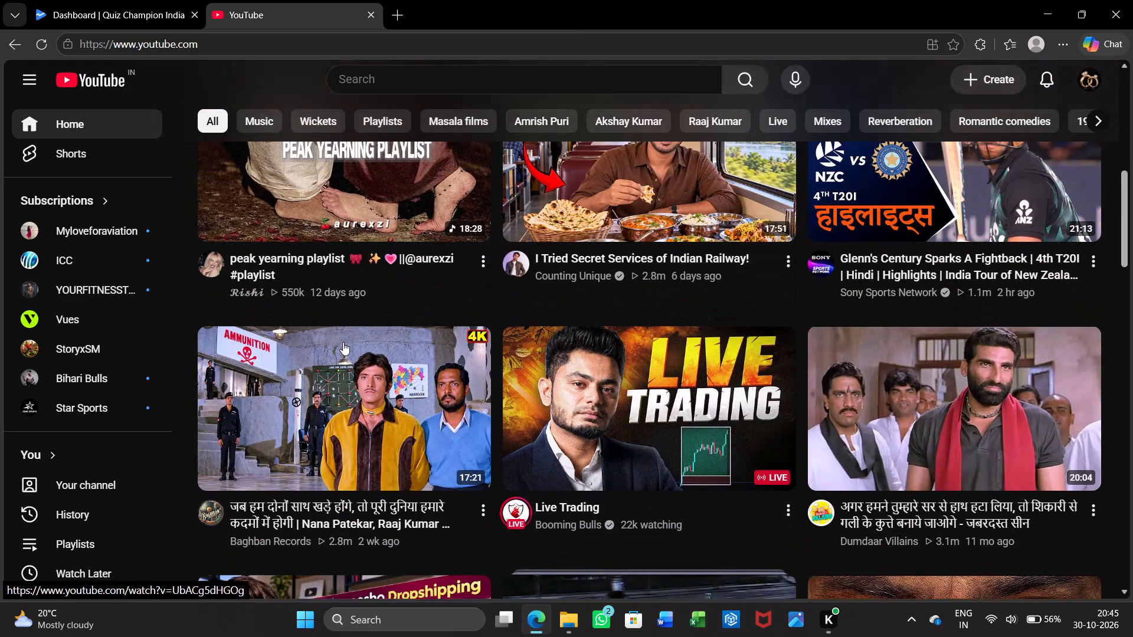
scroll(343, 342, up, 1)
click(348, 307)
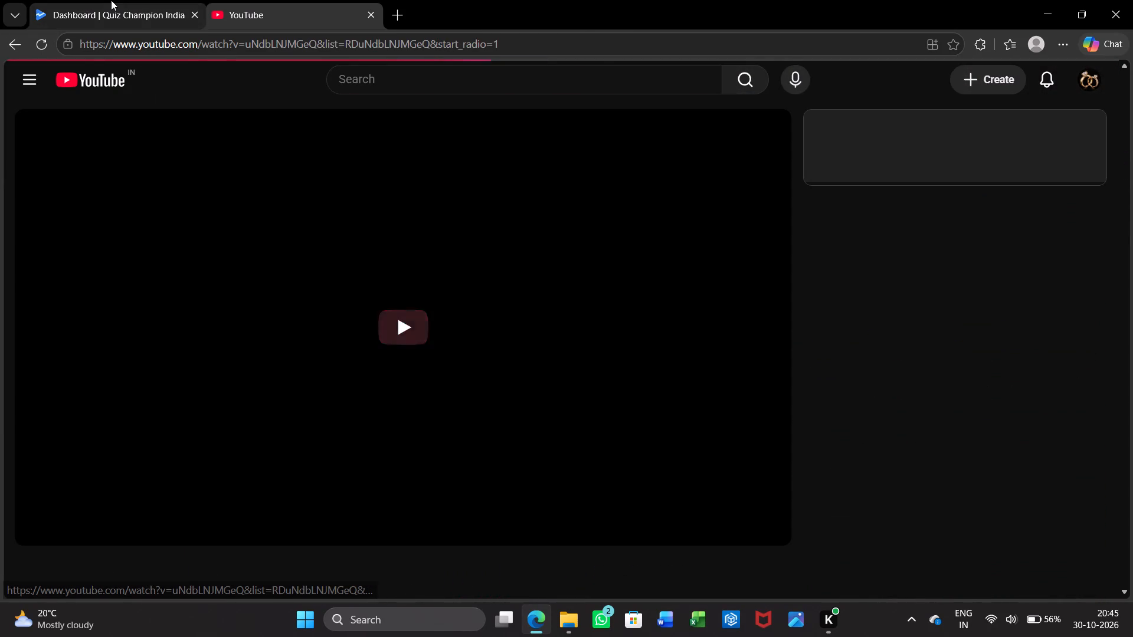
Check the Quiz Champion India dashboard in Play Console and return to the YouTube video.
click(111, 0)
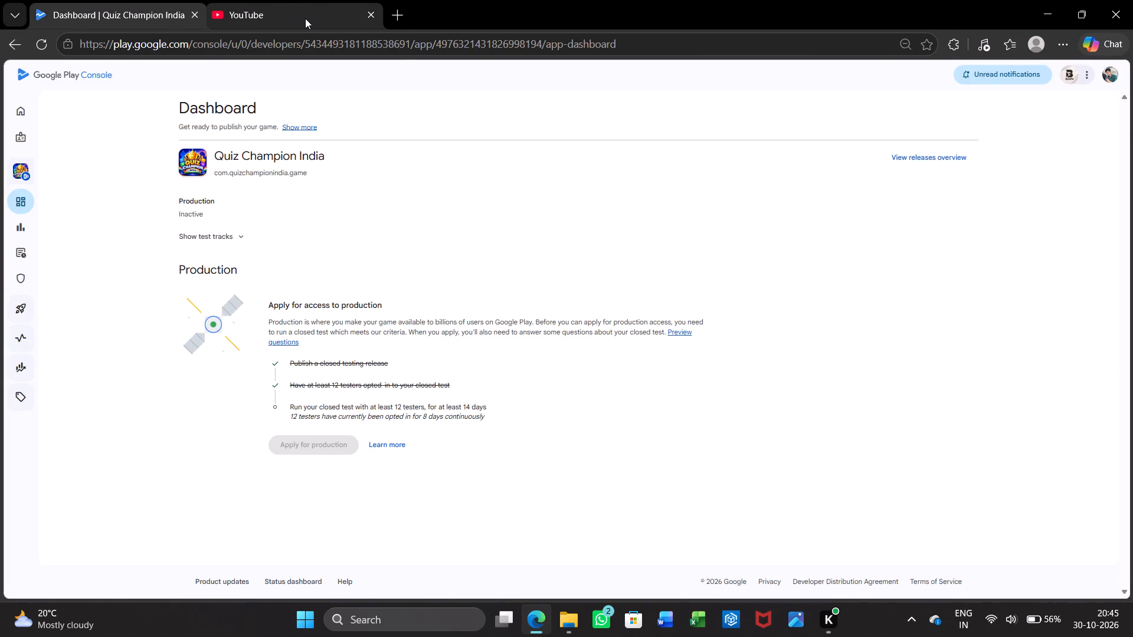
click(305, 18)
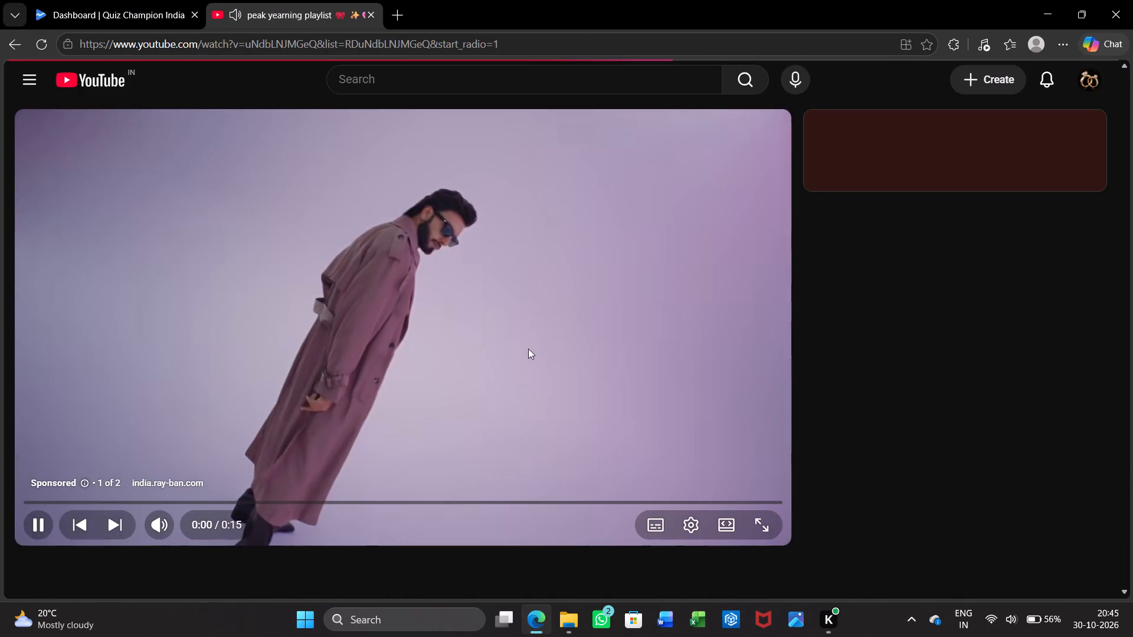
Pause playback, look through the video's mix and recommendations, and open "PLAYLIST CUZ IT'S NOT LOVE ANYMORE IT'S DEVOTION FOR YOU".
click(528, 349)
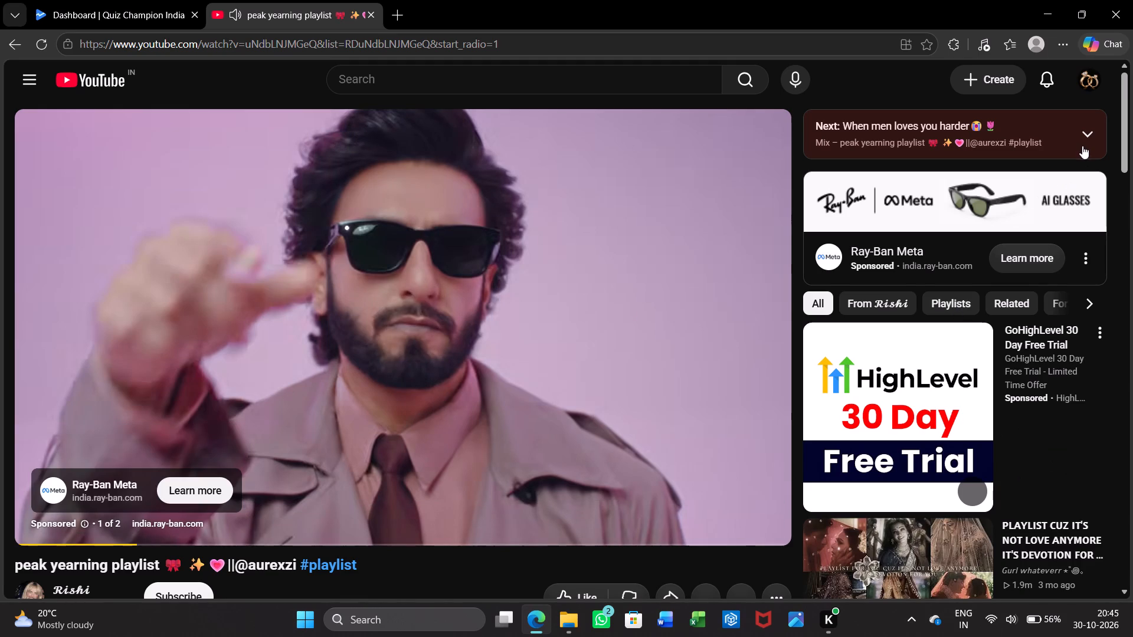
click(1083, 139)
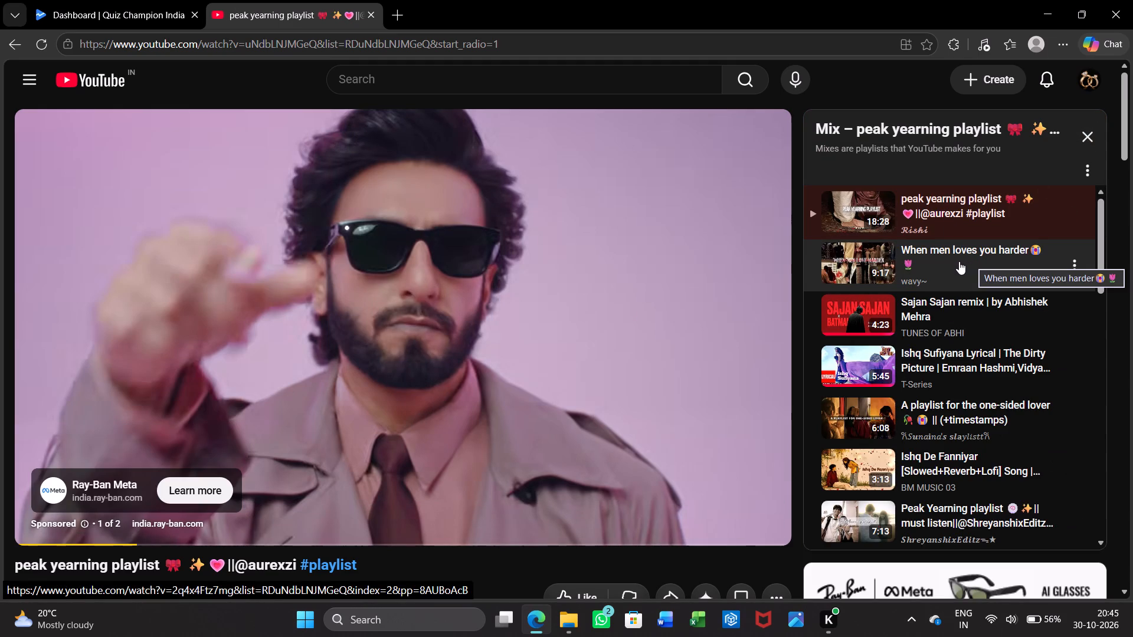
scroll(959, 261, down, 2)
scroll(959, 261, up, 1)
scroll(959, 261, down, 2)
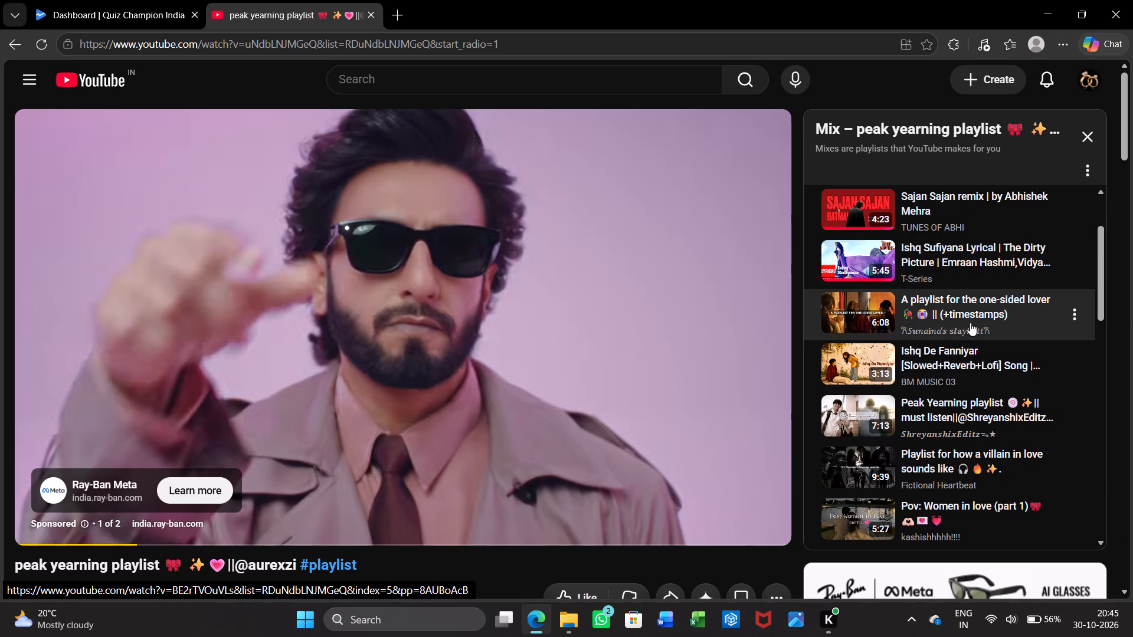
scroll(970, 340, down, 2)
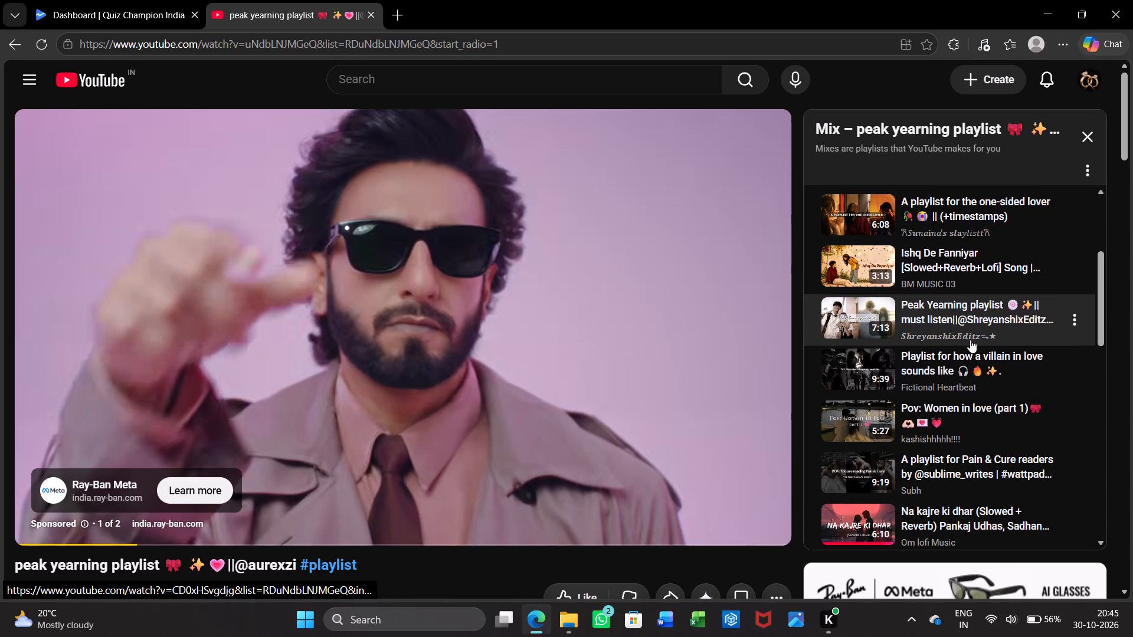
scroll(970, 340, down, 1)
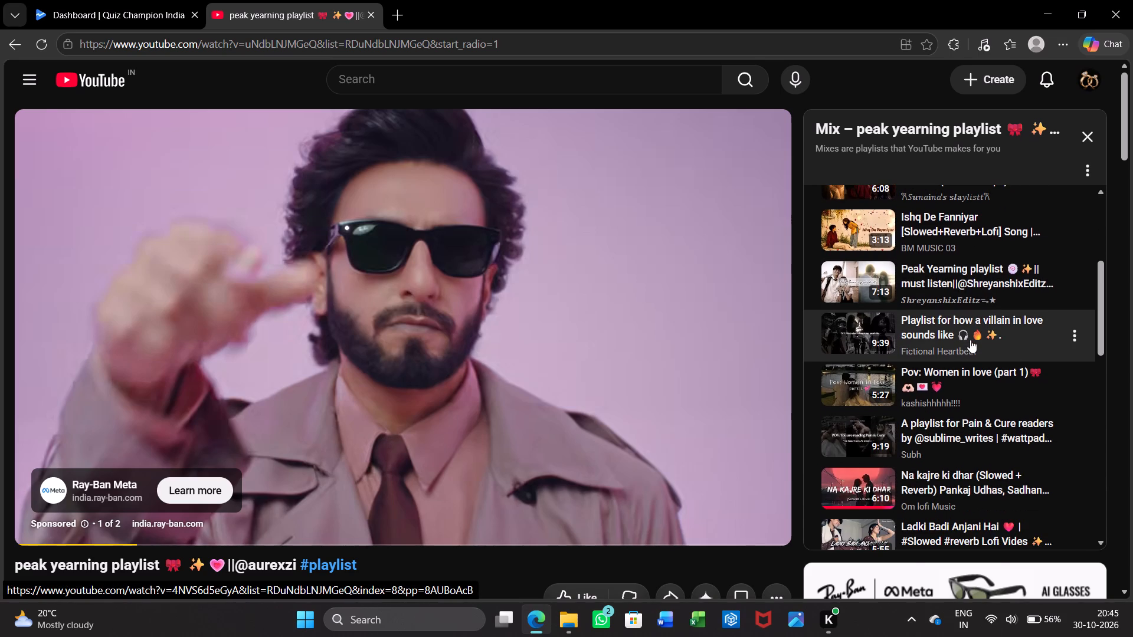
scroll(972, 383, down, 1)
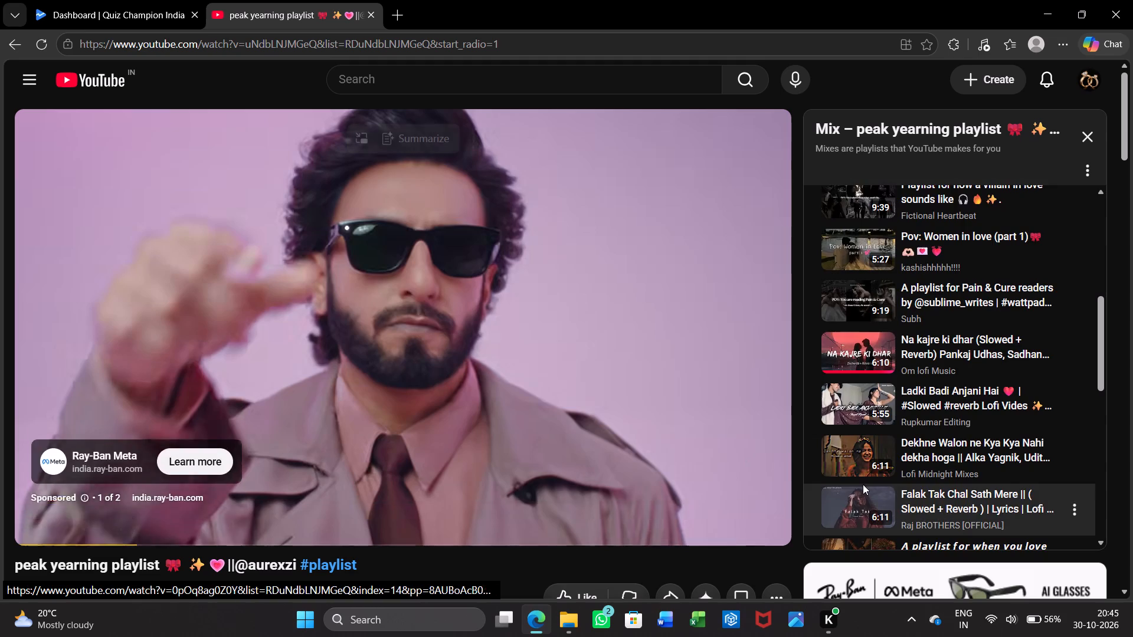
scroll(863, 484, down, 2)
scroll(791, 555, down, 2)
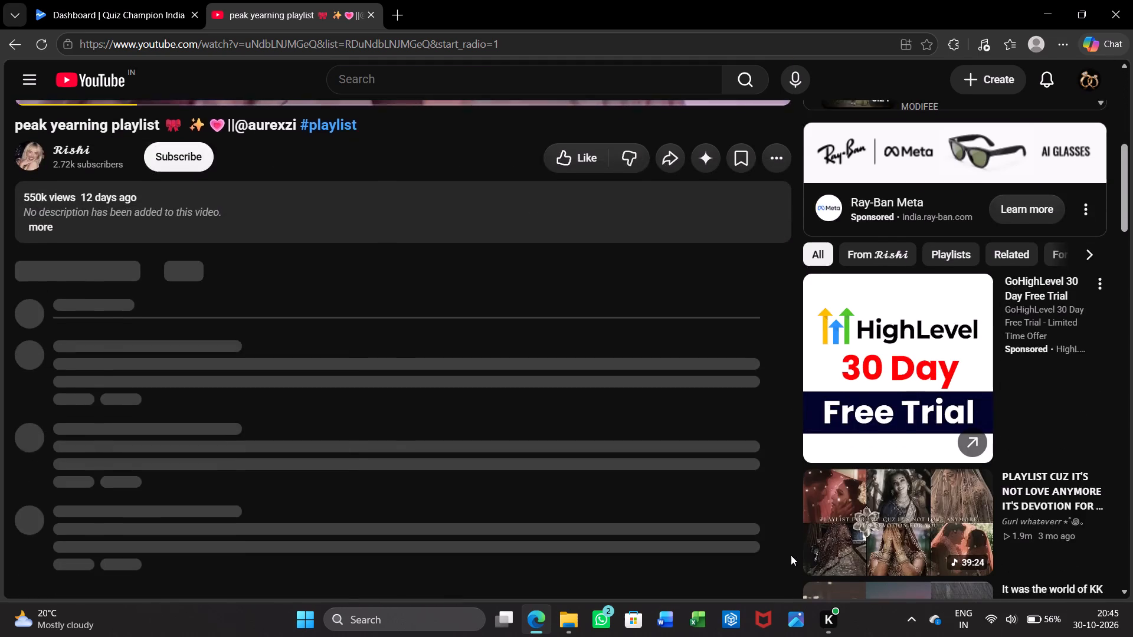
scroll(791, 555, down, 1)
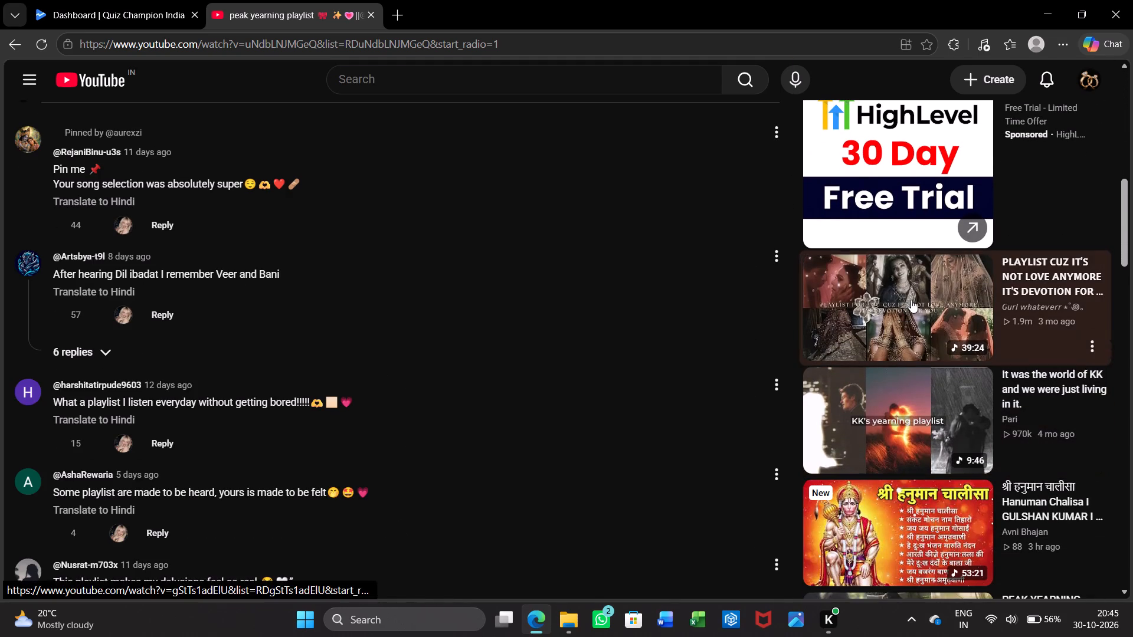
click(911, 300)
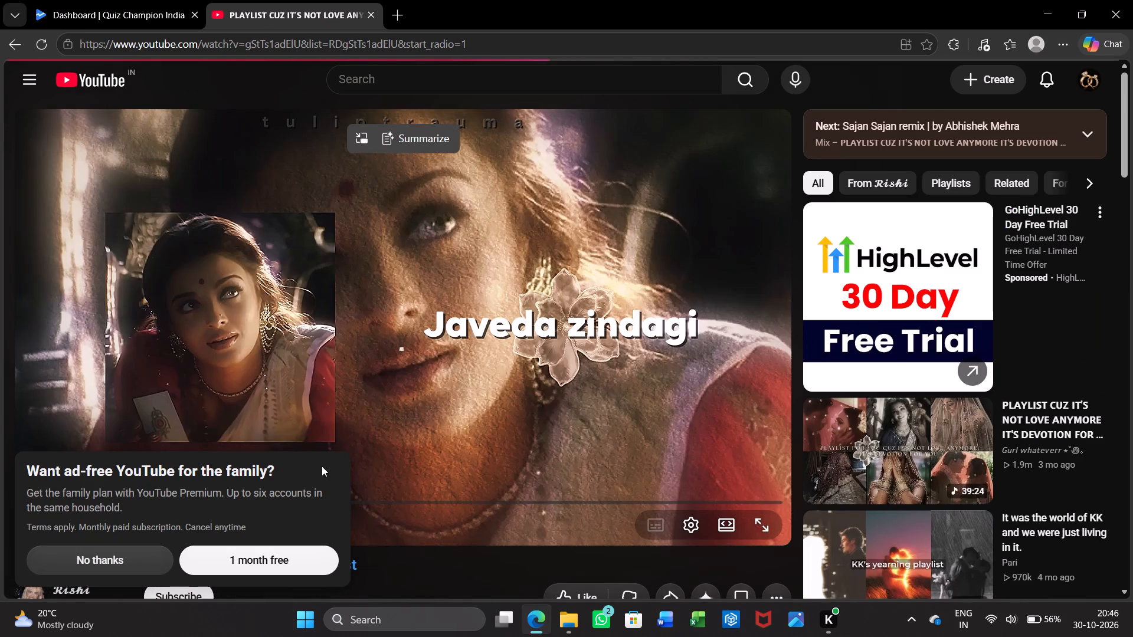
Decline the ad-free YouTube family plan offer and try to skip ahead in the playlist video.
click(114, 561)
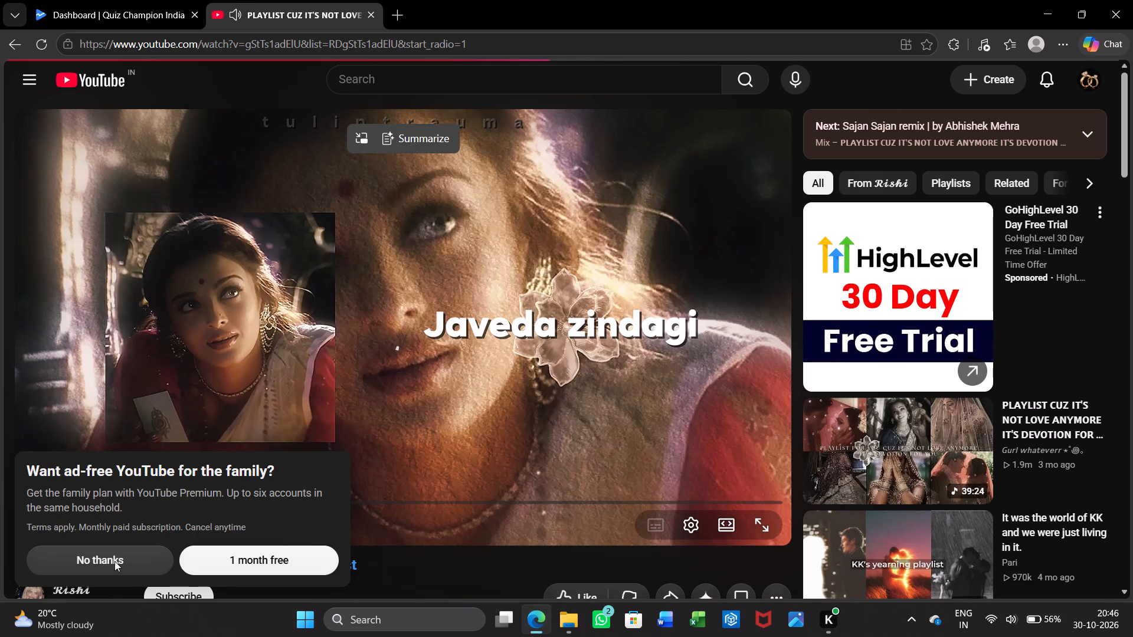
click(112, 551)
click(97, 552)
click(382, 325)
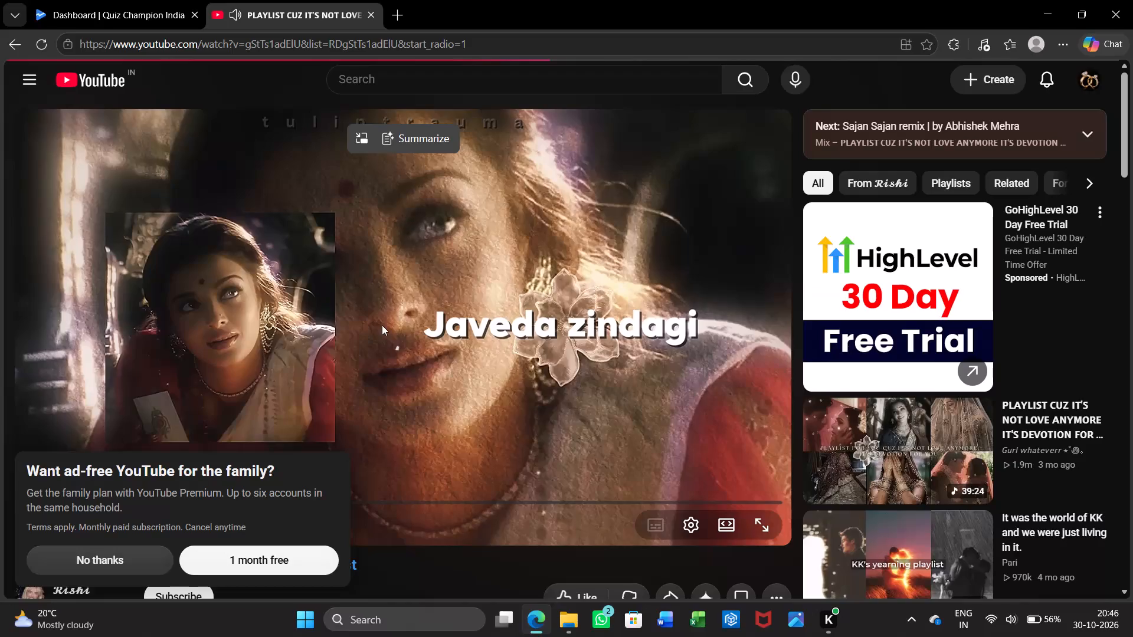
scroll(184, 328, down, 1)
scroll(184, 328, up, 1)
scroll(184, 328, right, 8)
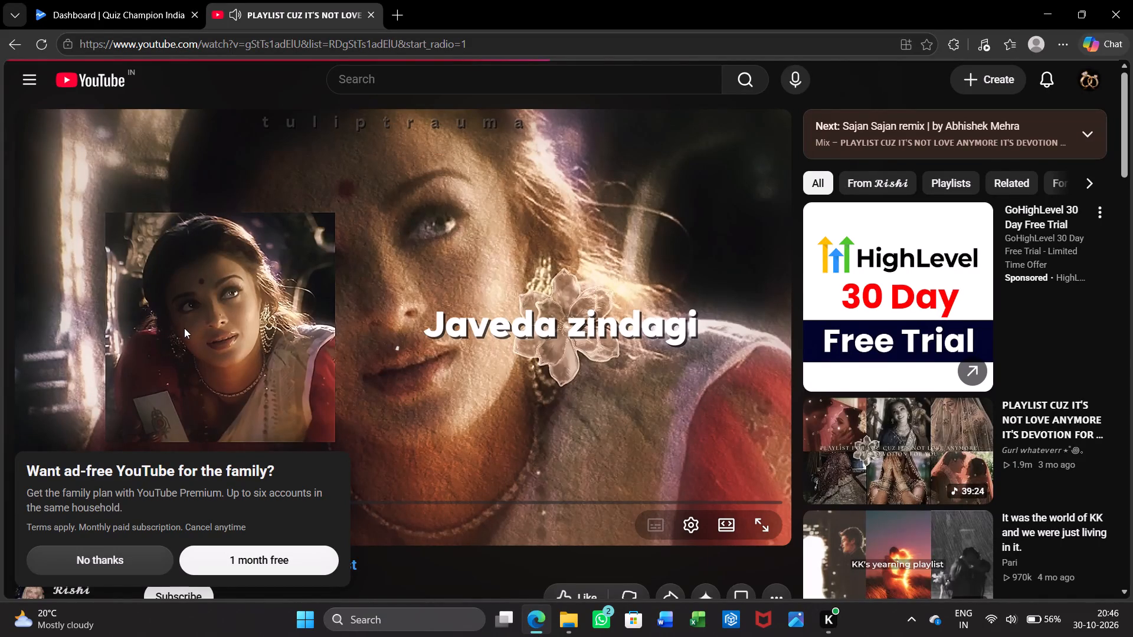
click(361, 303)
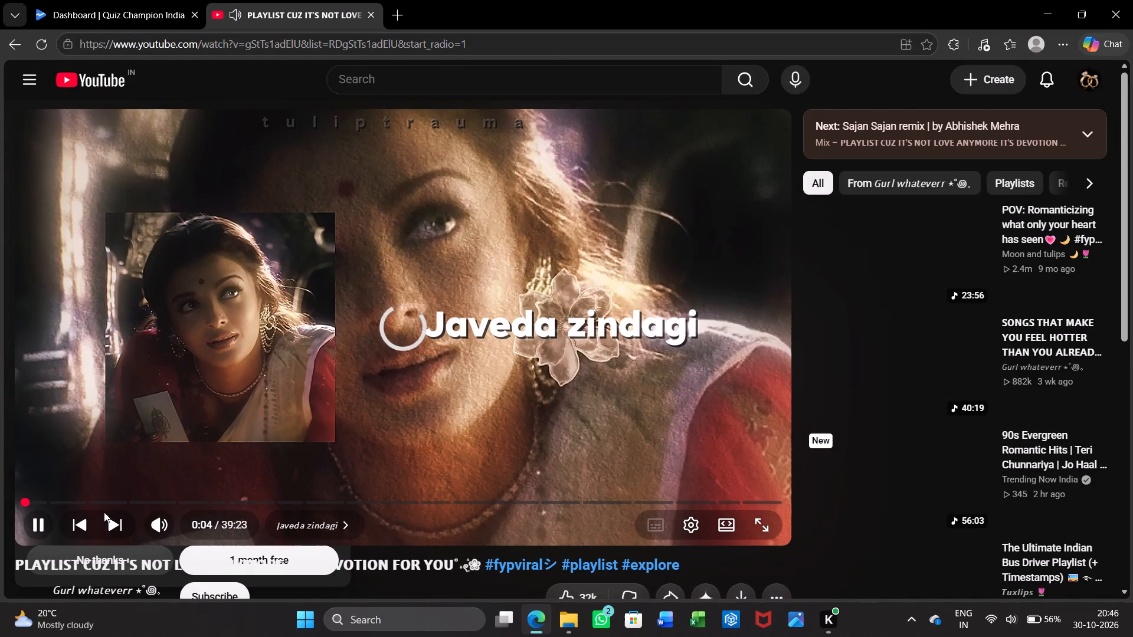
click(61, 501)
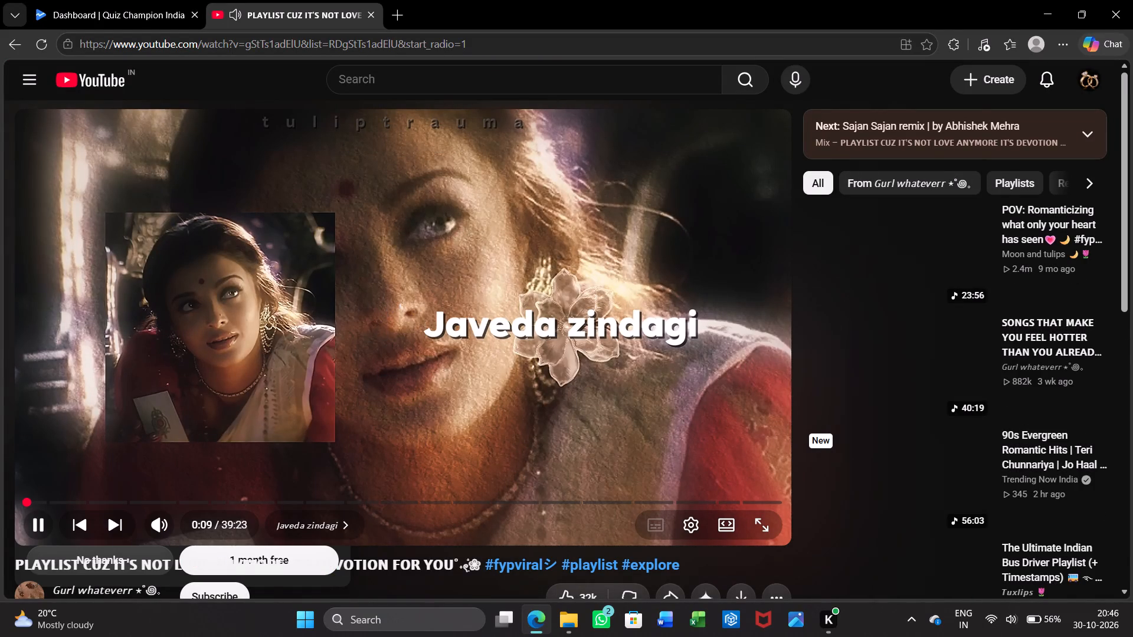
scroll(291, 388, right, 1)
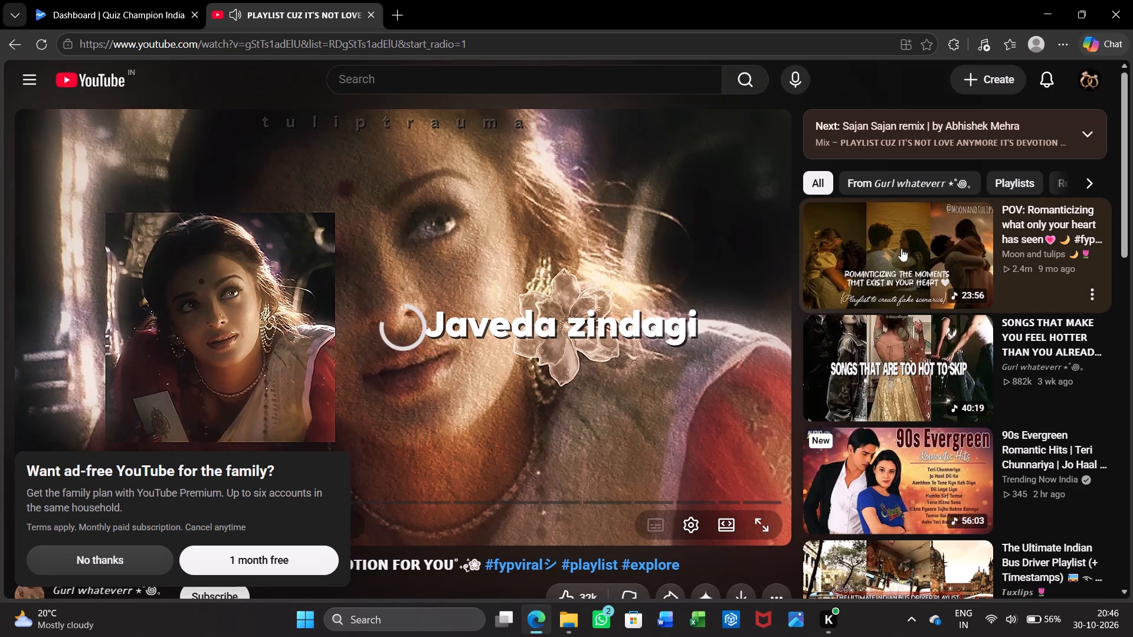
Open the recommended "POV: Romanticizing what only your heart has seen" playlist video.
click(917, 253)
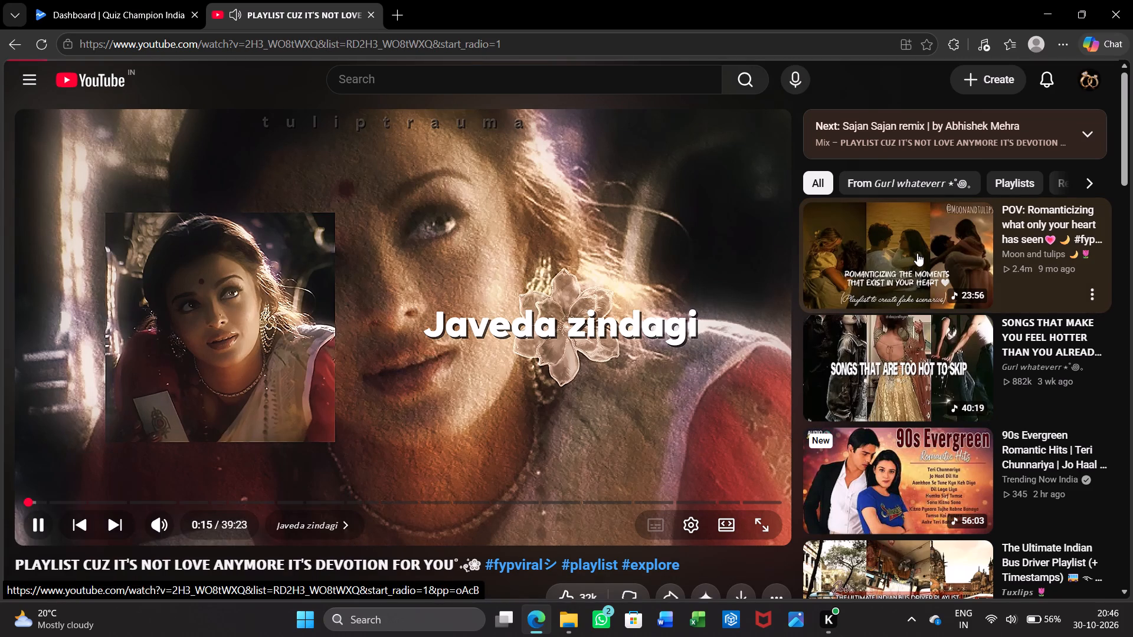
Look over the Quiz Champion India dashboard's production access requirements and return to the YouTube video.
click(96, 0)
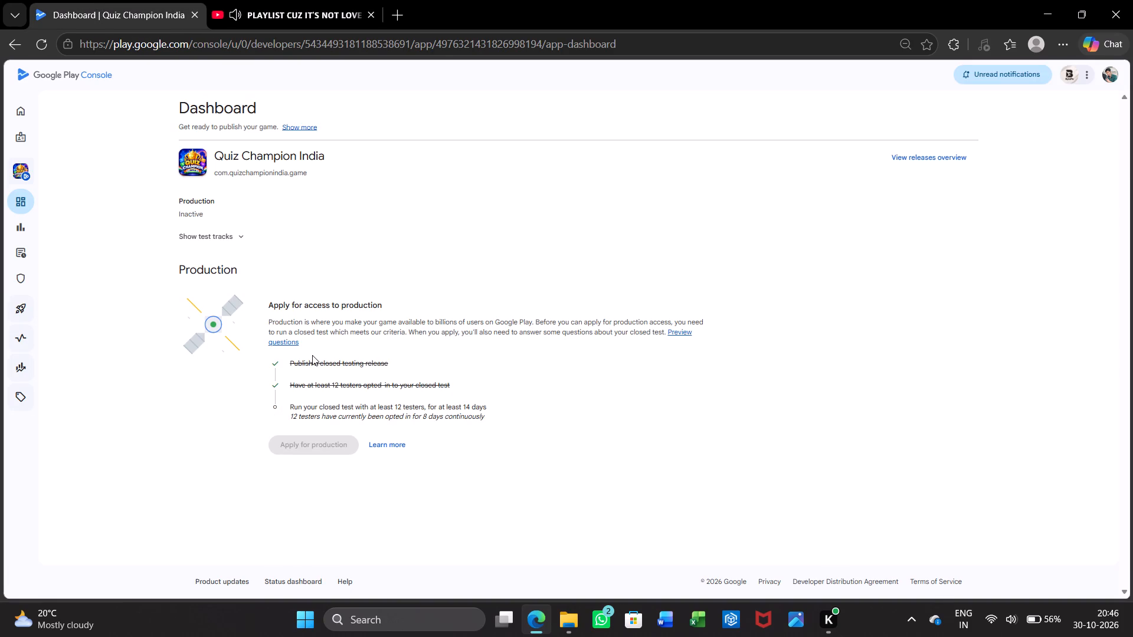
scroll(312, 355, down, 2)
scroll(312, 355, up, 2)
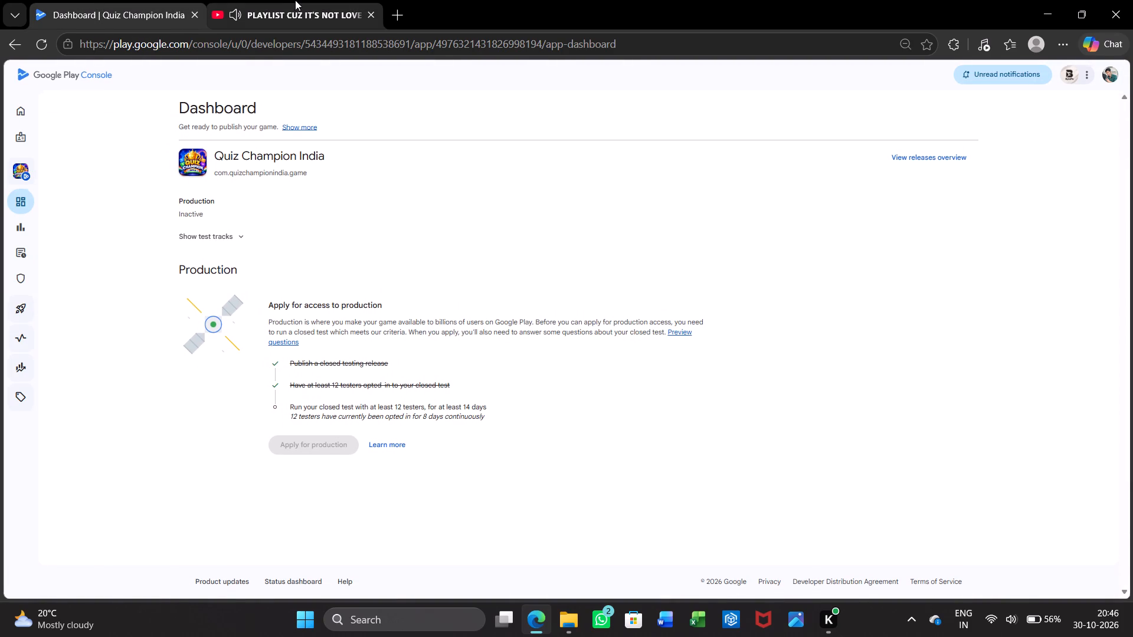
click(295, 0)
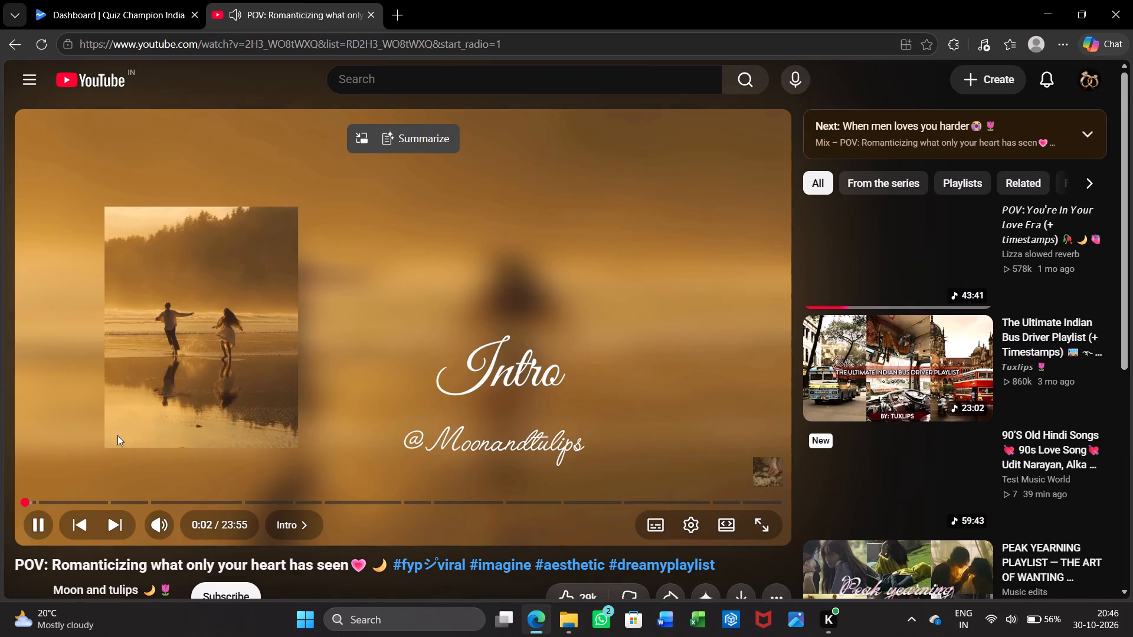
Skip ahead in the video to the "Saiyaara (reprise)" song and on to the "Duniya" song.
click(65, 501)
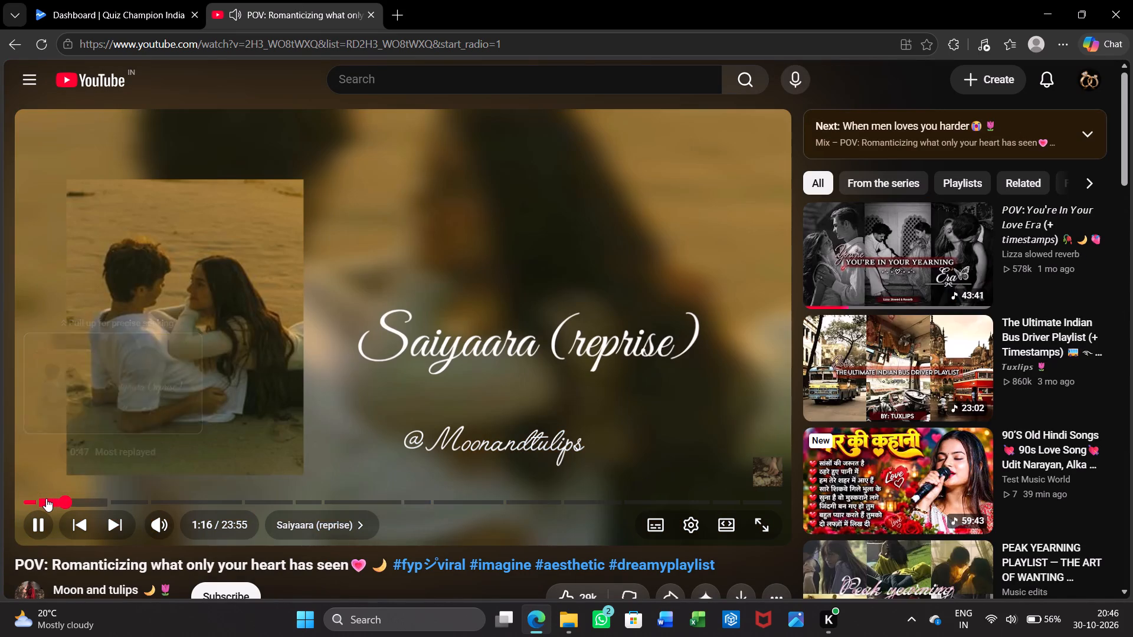
click(112, 499)
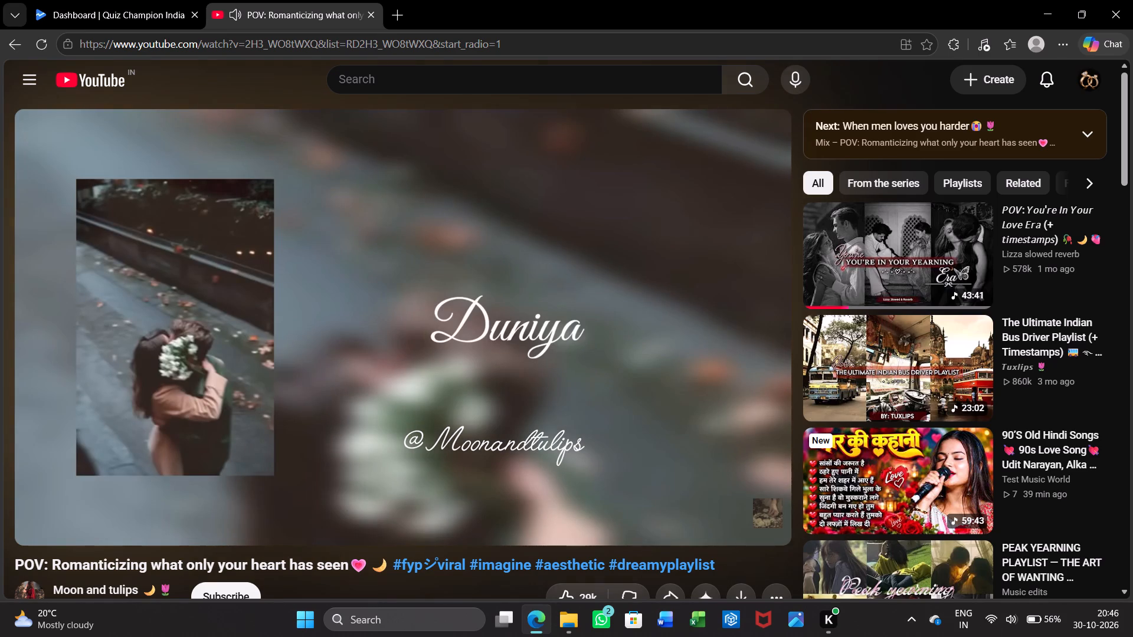
Search YouTube for "emraan hashmi playlist".
click(470, 77)
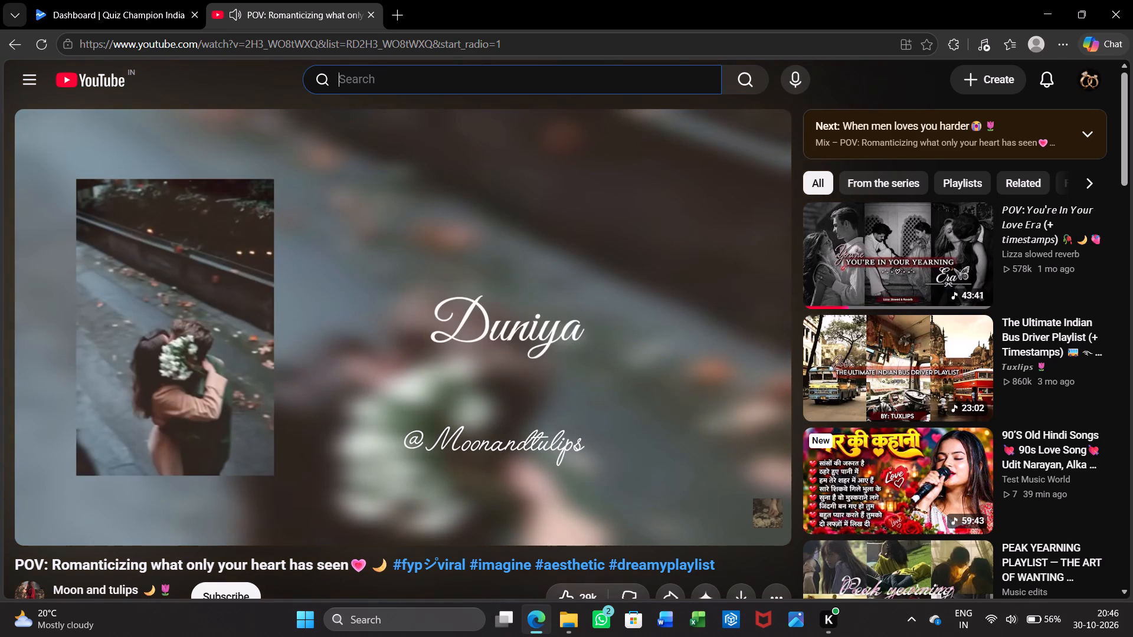
text(emraan hashmi)
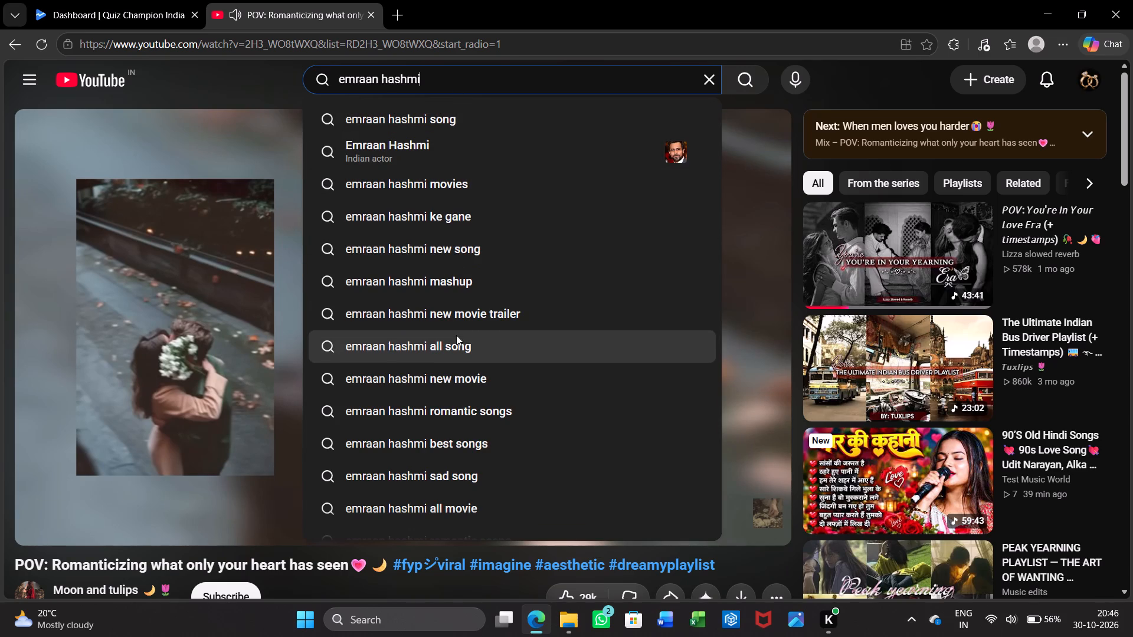
key(space)
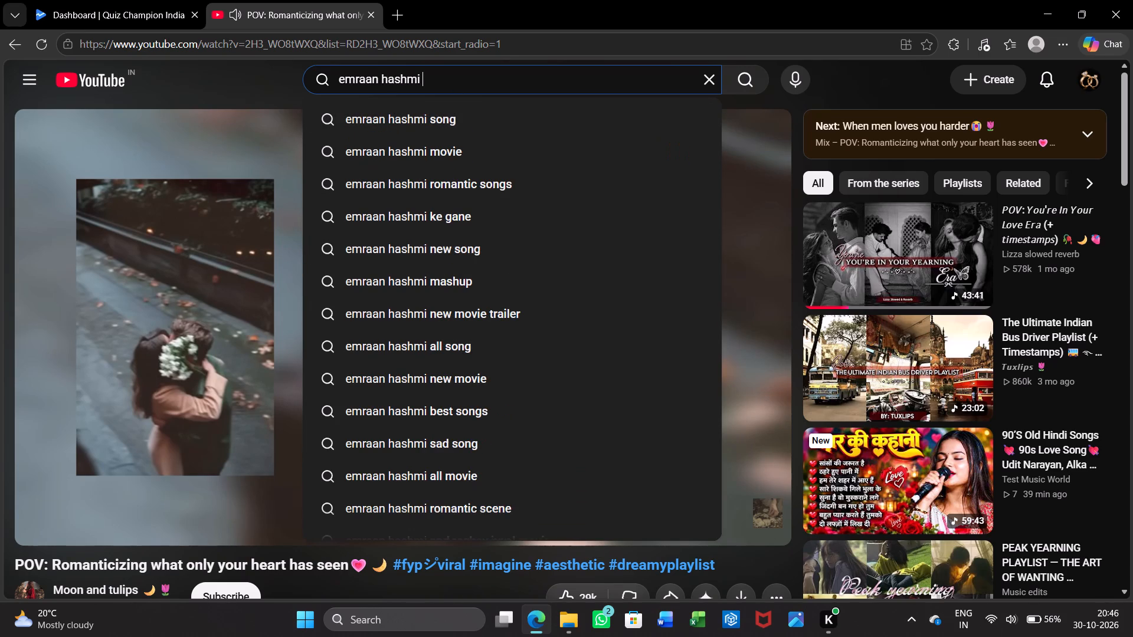
text(playlist)
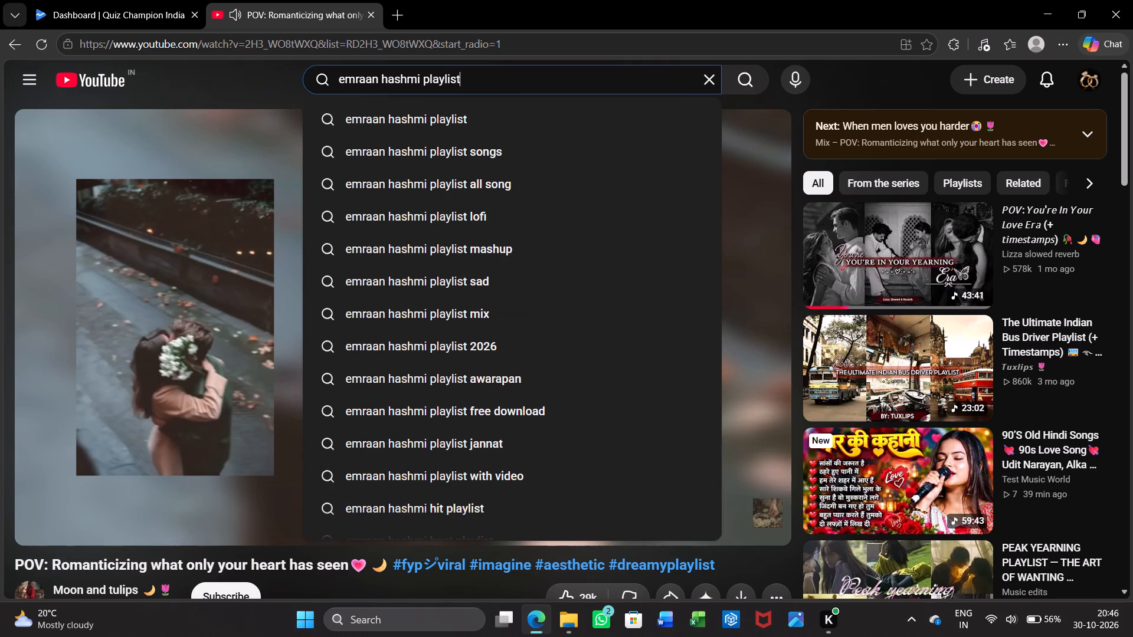
key(Return)
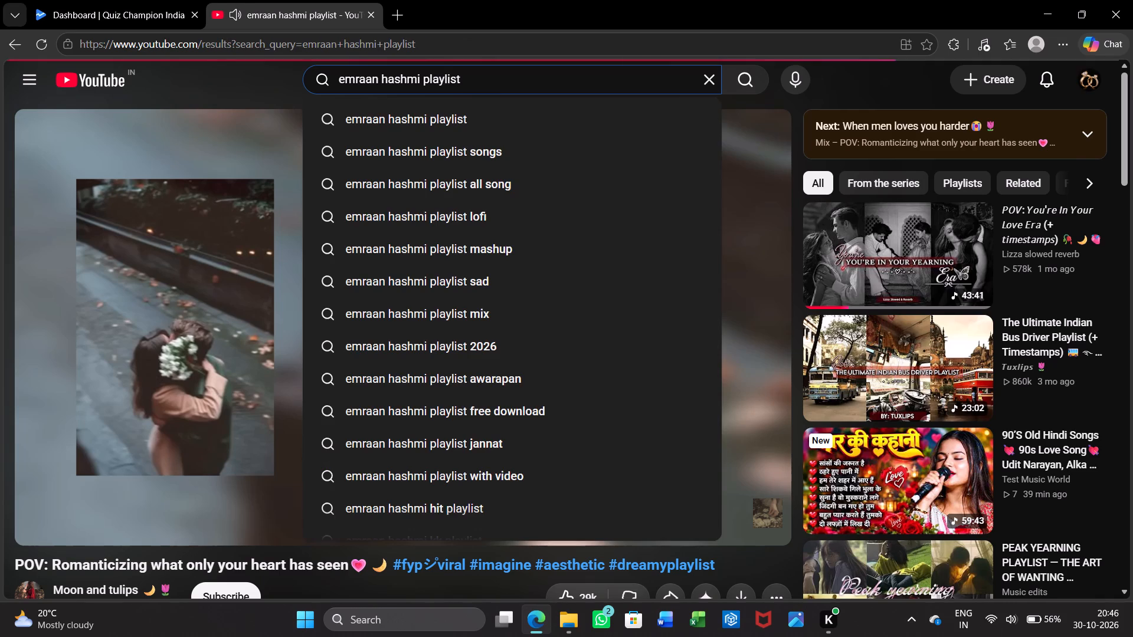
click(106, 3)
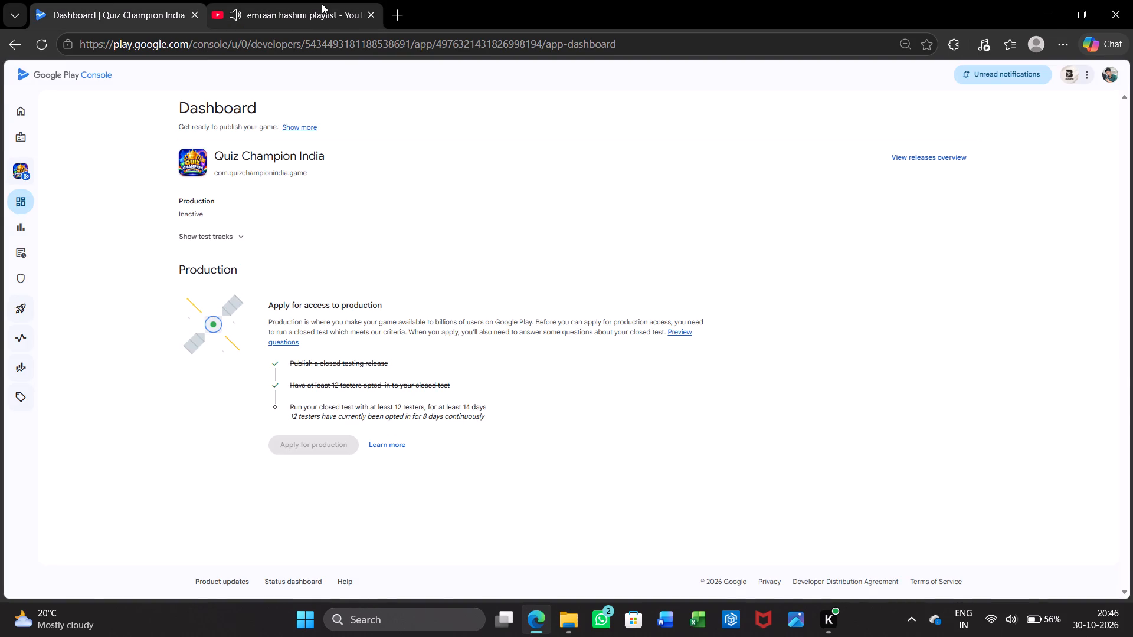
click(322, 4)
Browse the search results and open the "2008-2011 college time with Nokia N70 ft. Emraan Hashmi" video.
scroll(456, 375, down, 2)
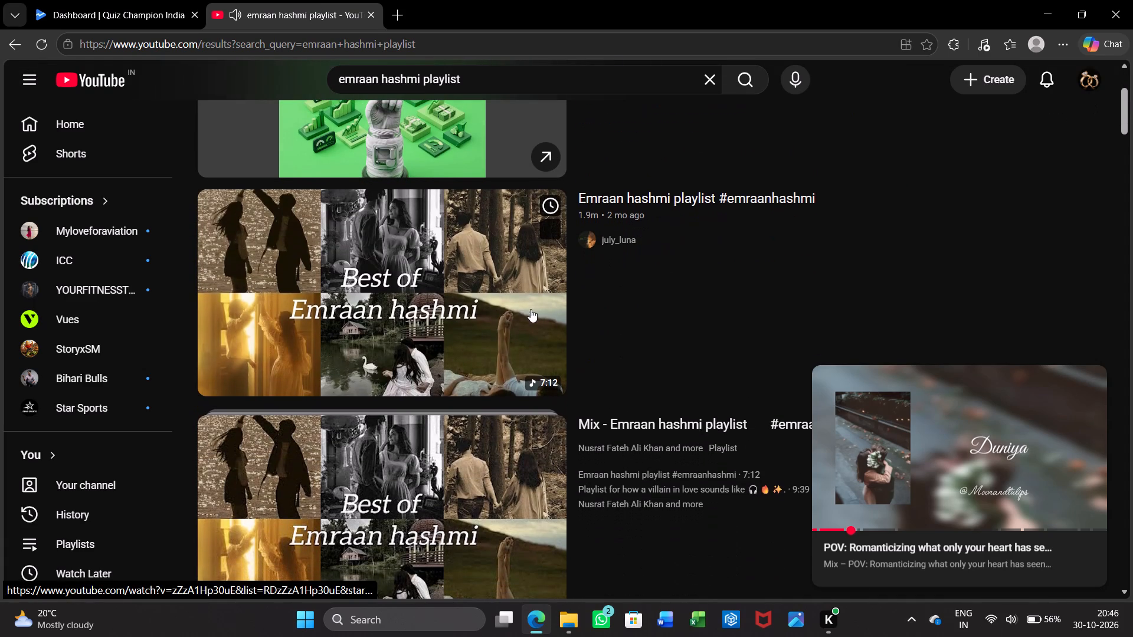
scroll(647, 331, down, 3)
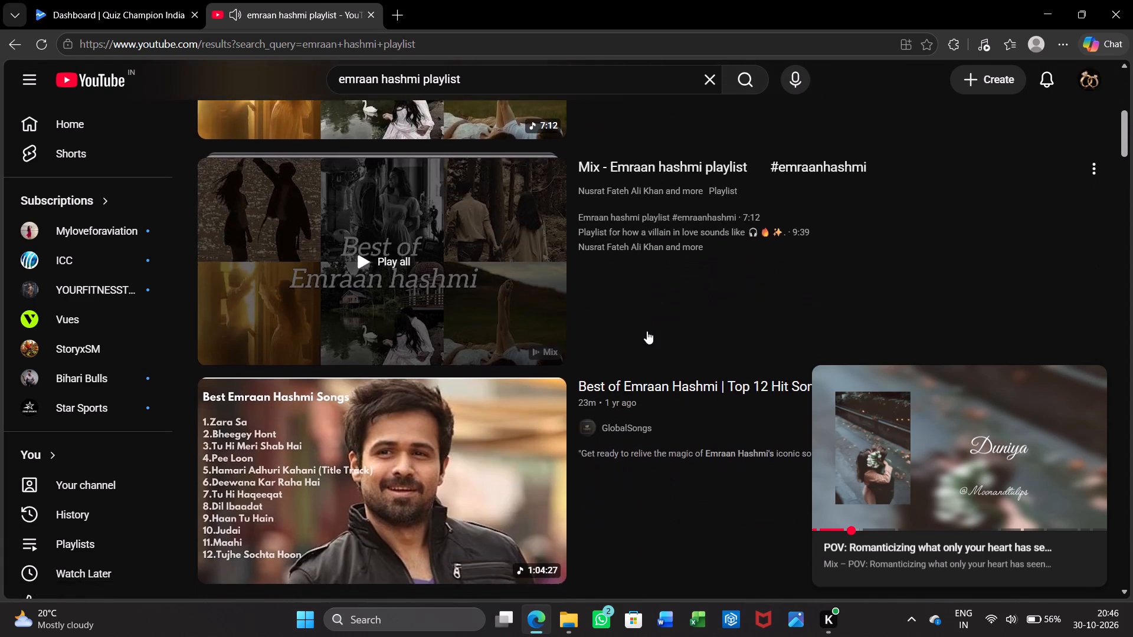
scroll(647, 331, down, 2)
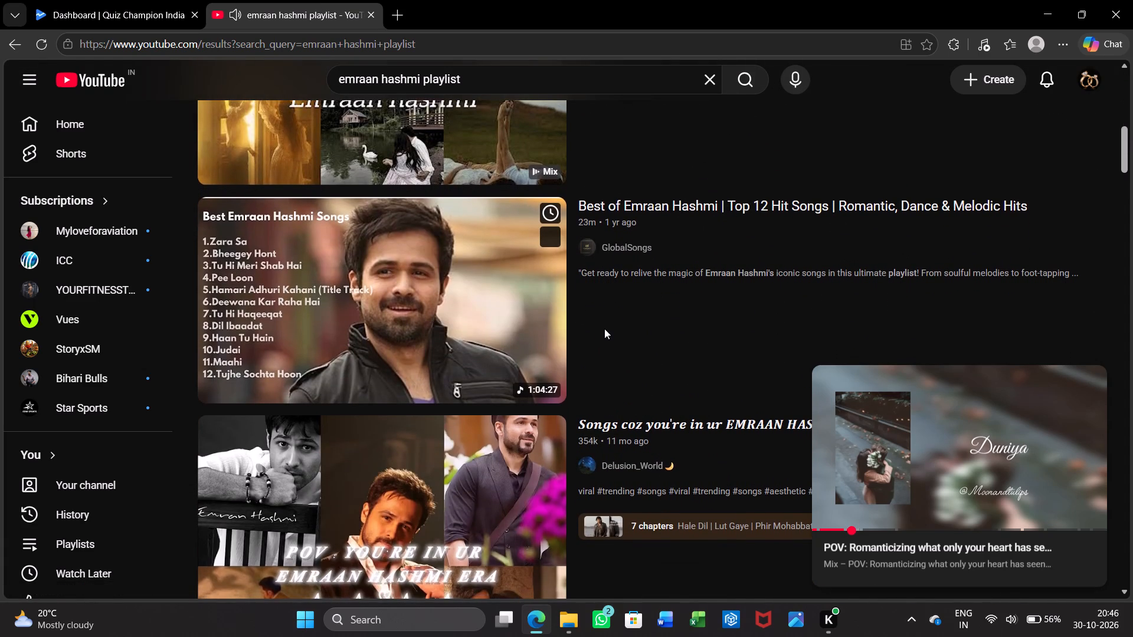
scroll(604, 329, down, 2)
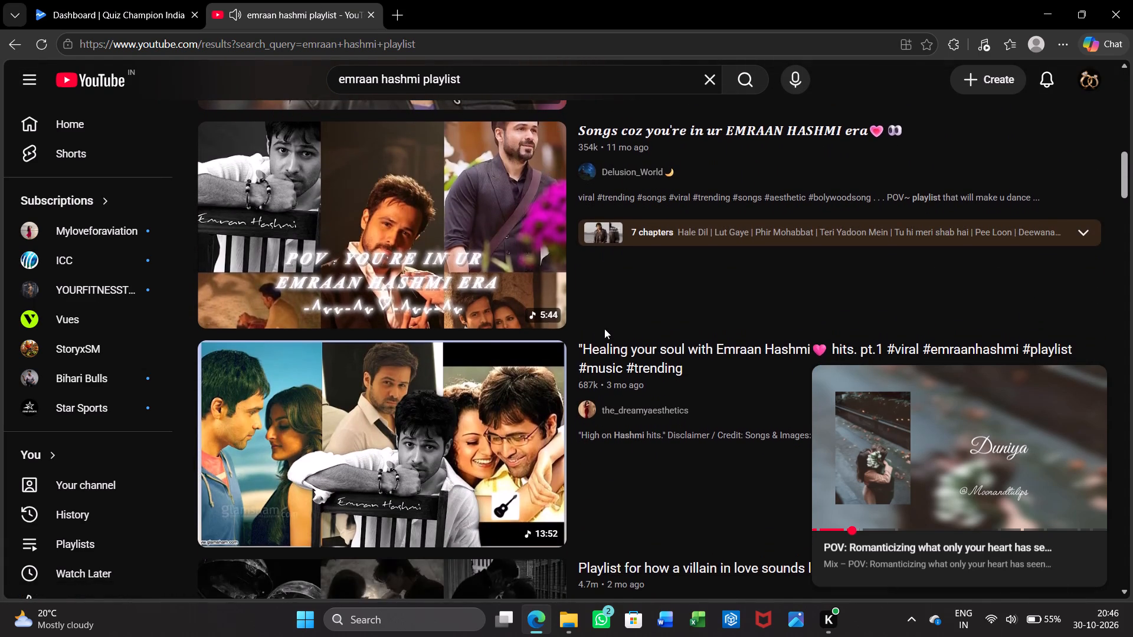
scroll(604, 329, down, 2)
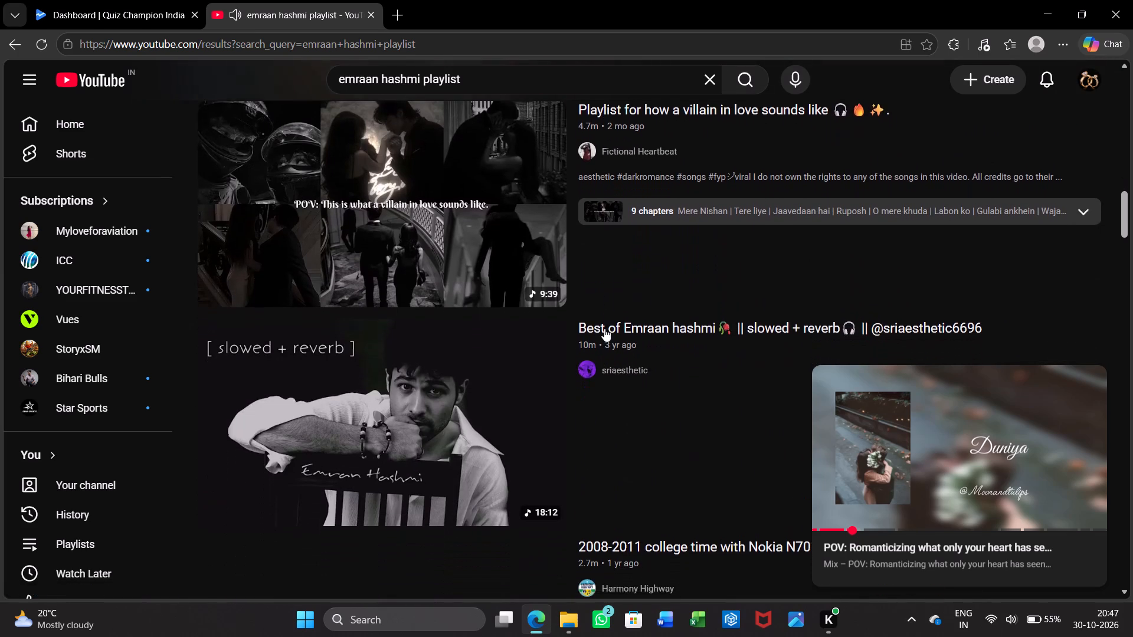
scroll(604, 329, down, 2)
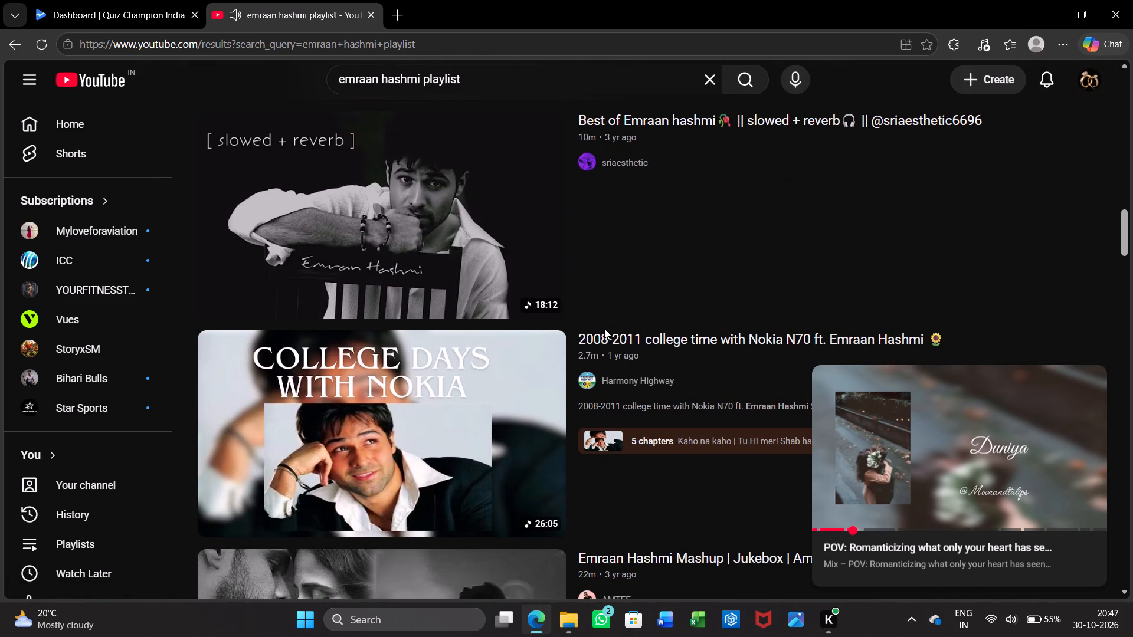
scroll(604, 329, down, 1)
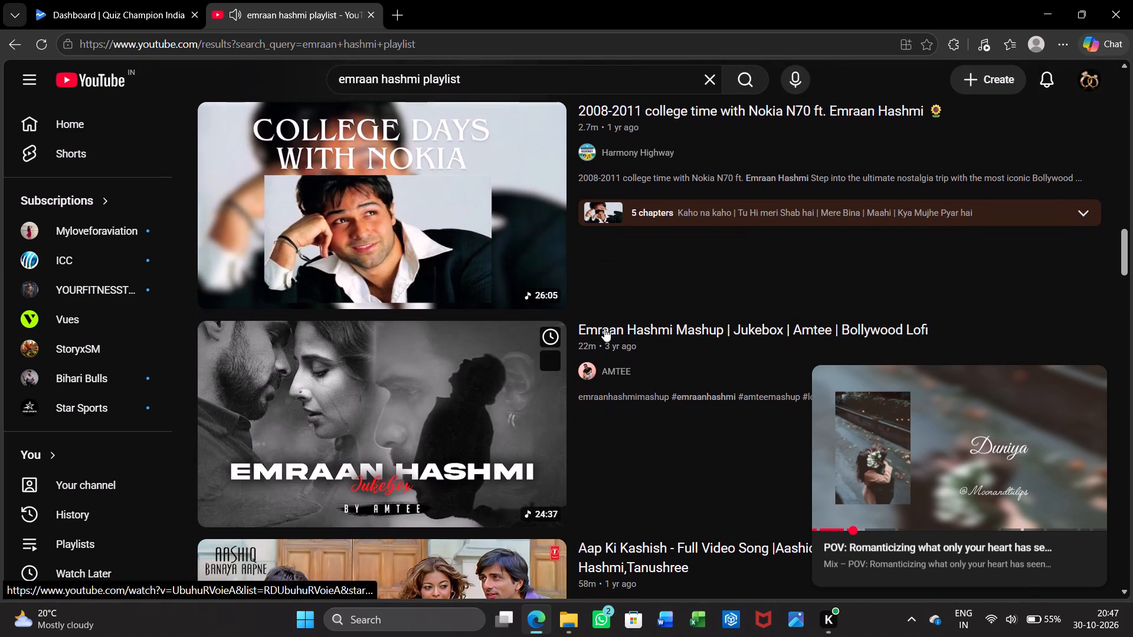
click(487, 273)
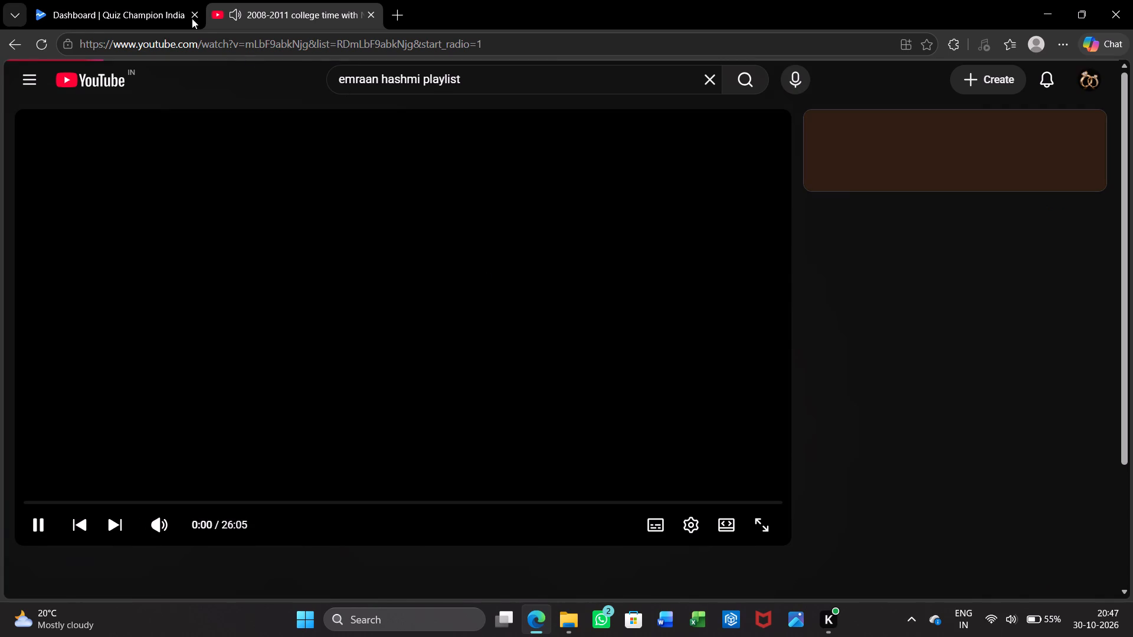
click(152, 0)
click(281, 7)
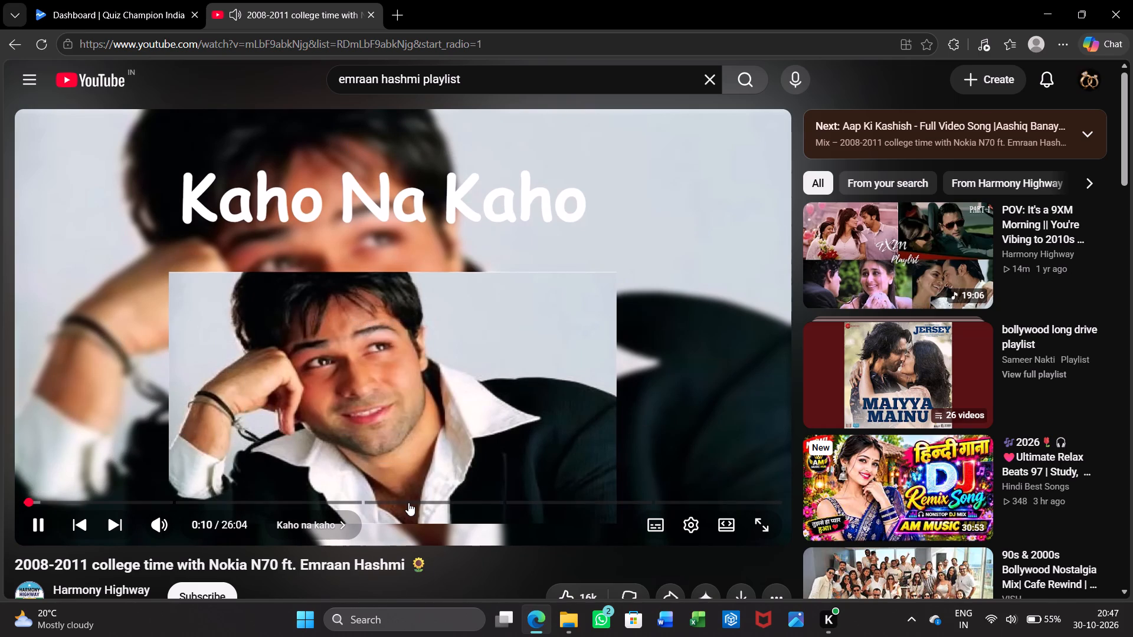
Skip ahead in the video to about 12:50 in the "Mere Bina" song and pause playback.
click(376, 501)
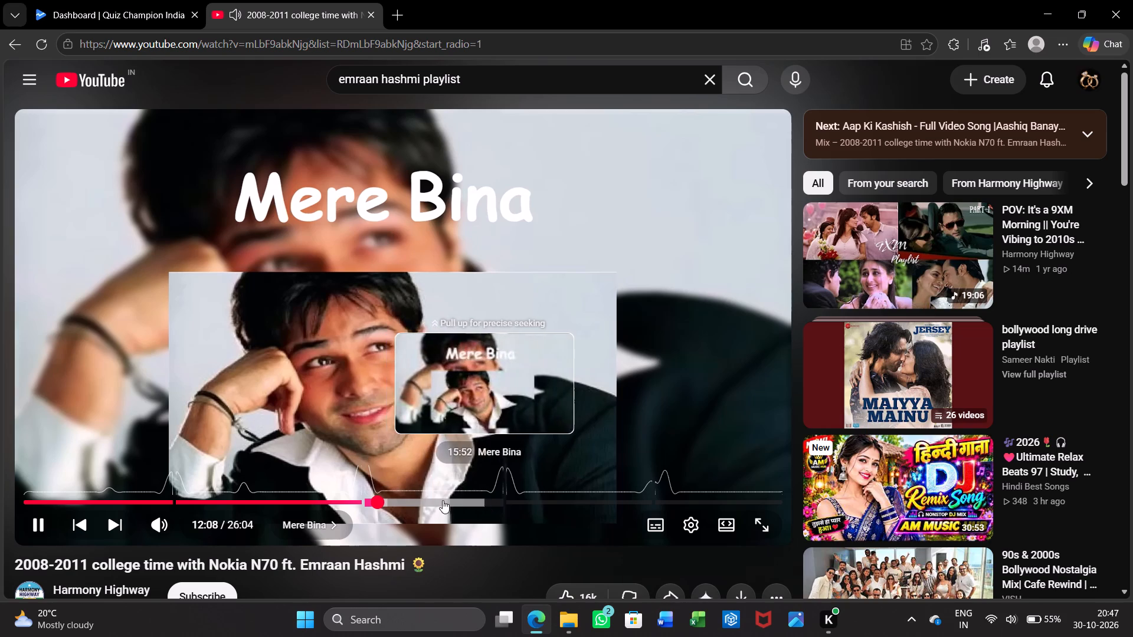
click(395, 504)
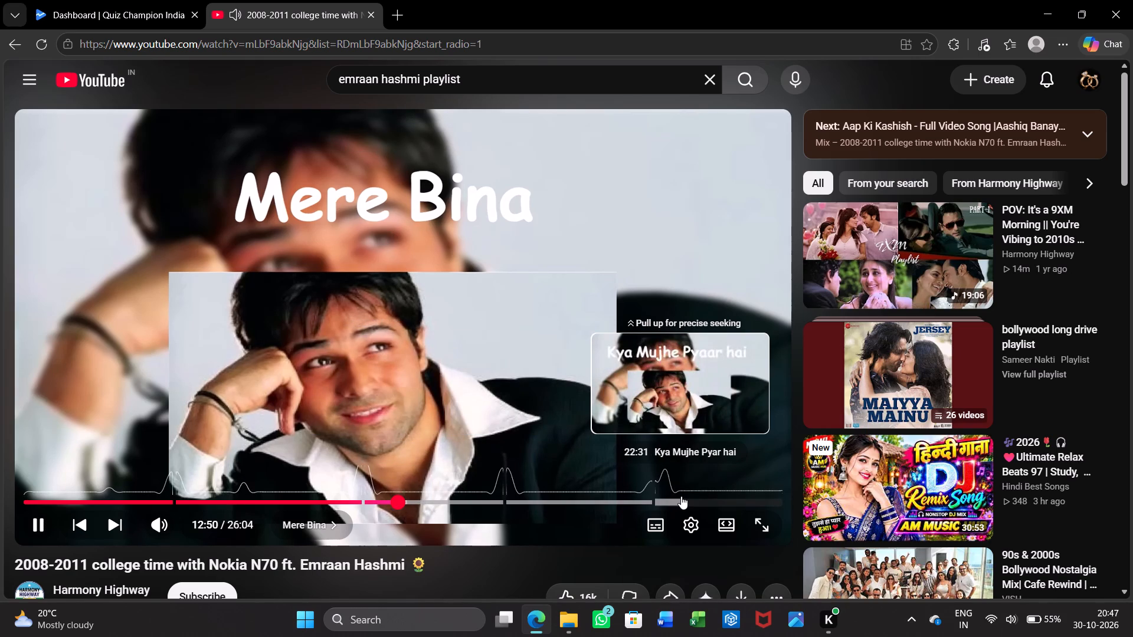
click(536, 417)
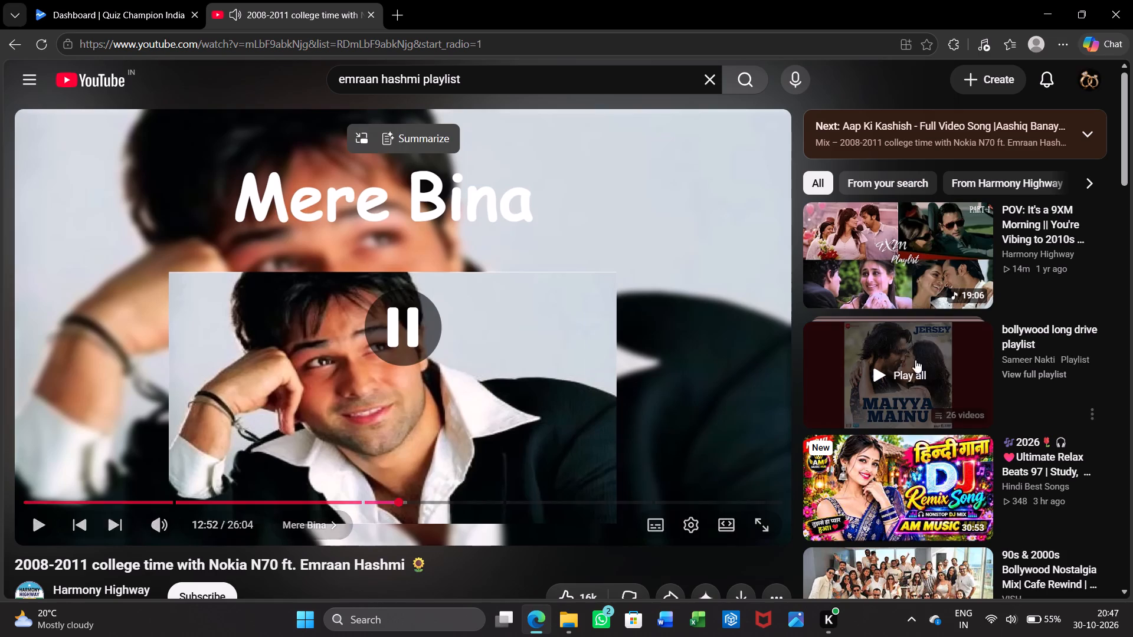
Open the recommended "Aap Ki Kashish Full Song with Lyrics" video and skip past its opening.
scroll(904, 413, down, 1)
scroll(904, 413, up, 1)
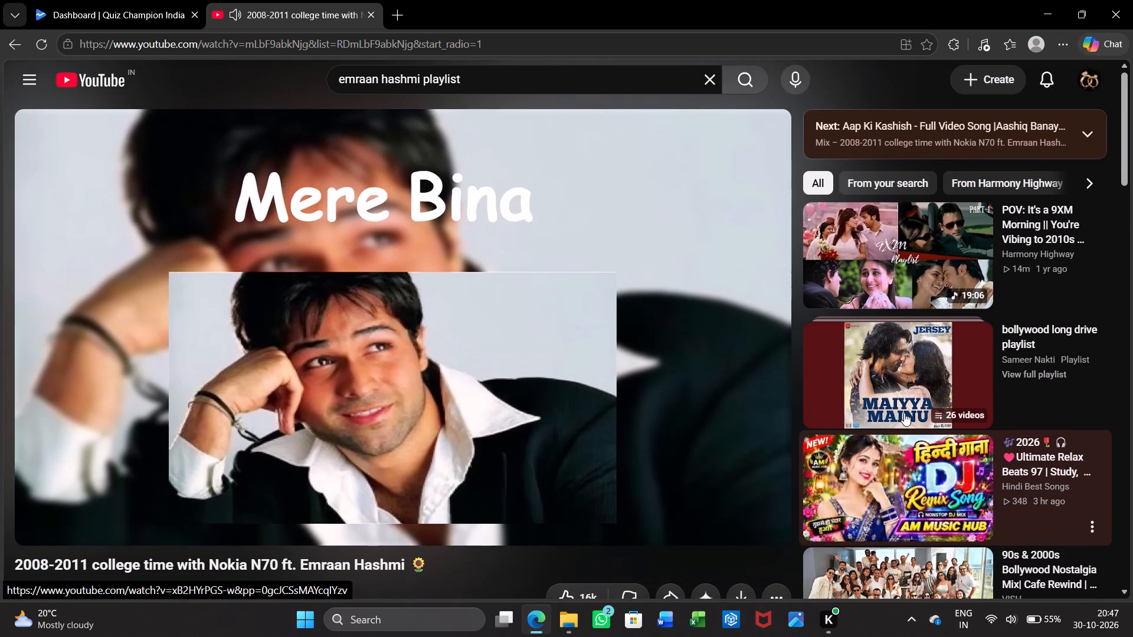
scroll(922, 365, down, 1)
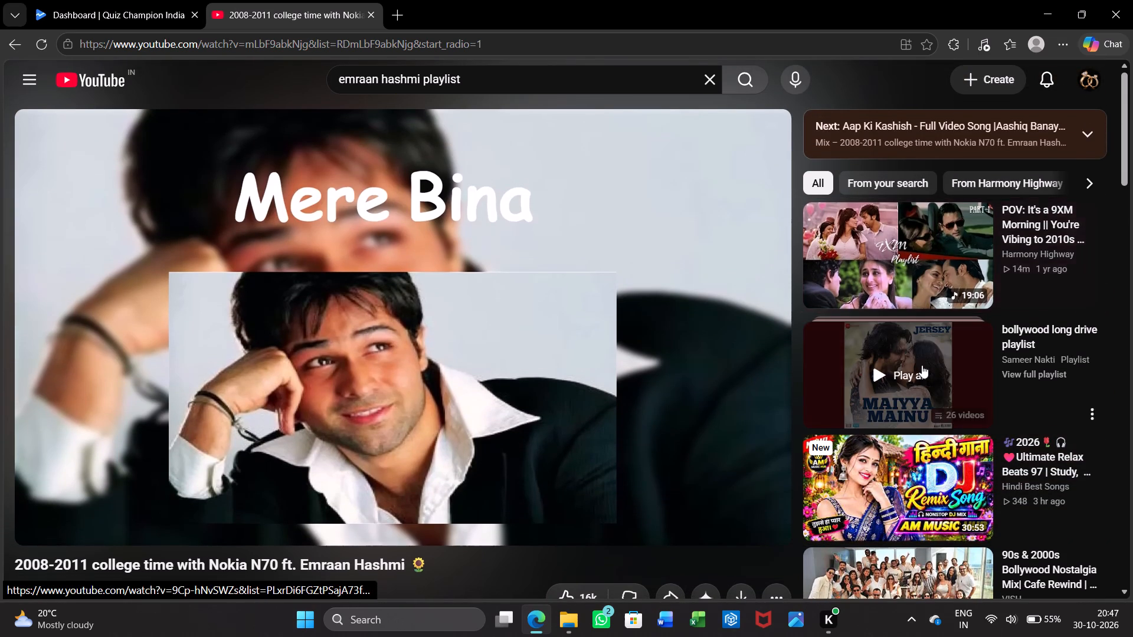
scroll(922, 365, down, 2)
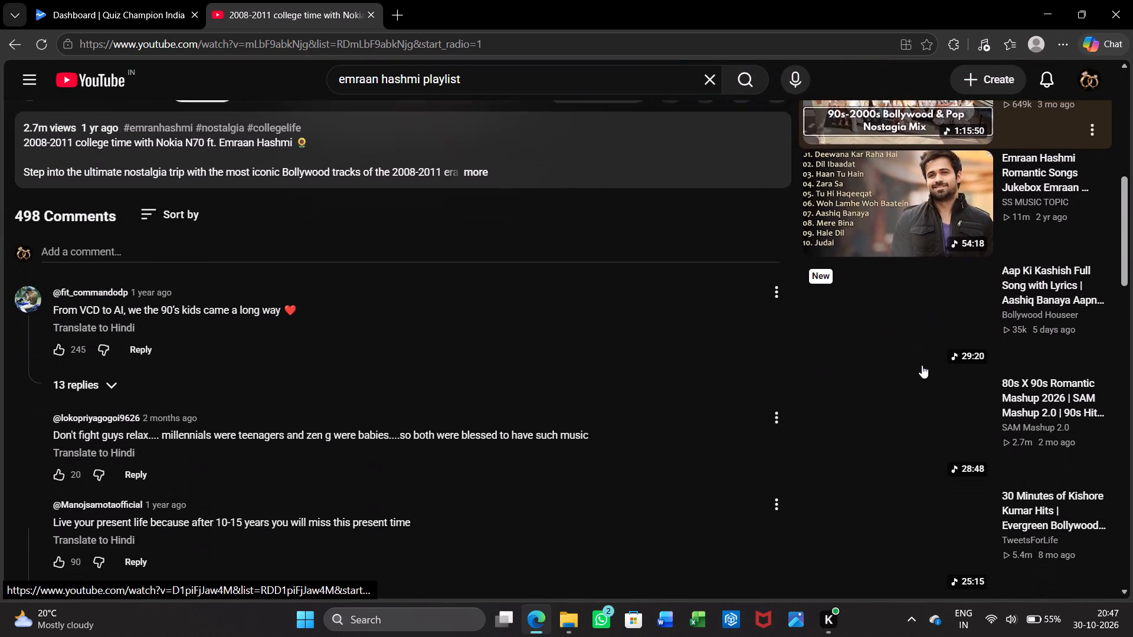
scroll(922, 365, right, 1)
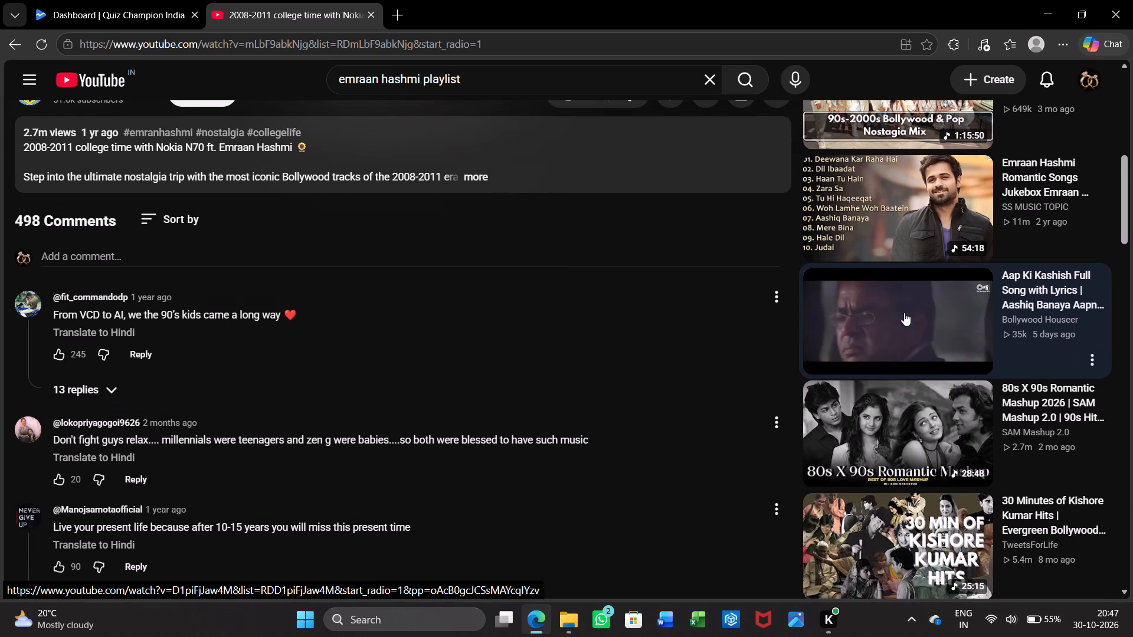
click(904, 313)
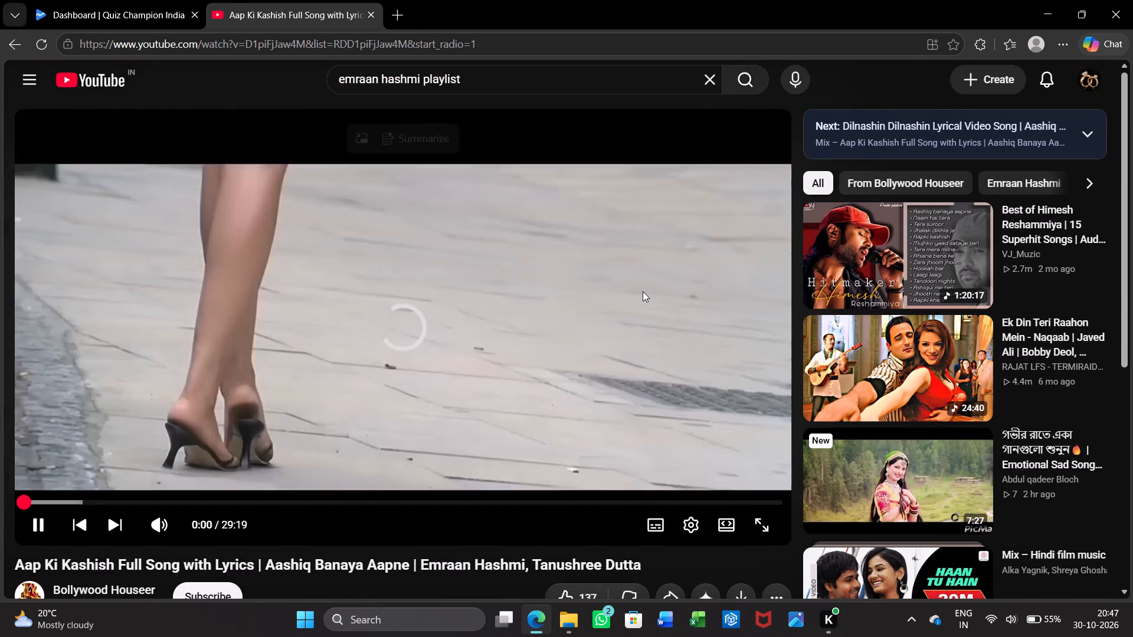
click(71, 504)
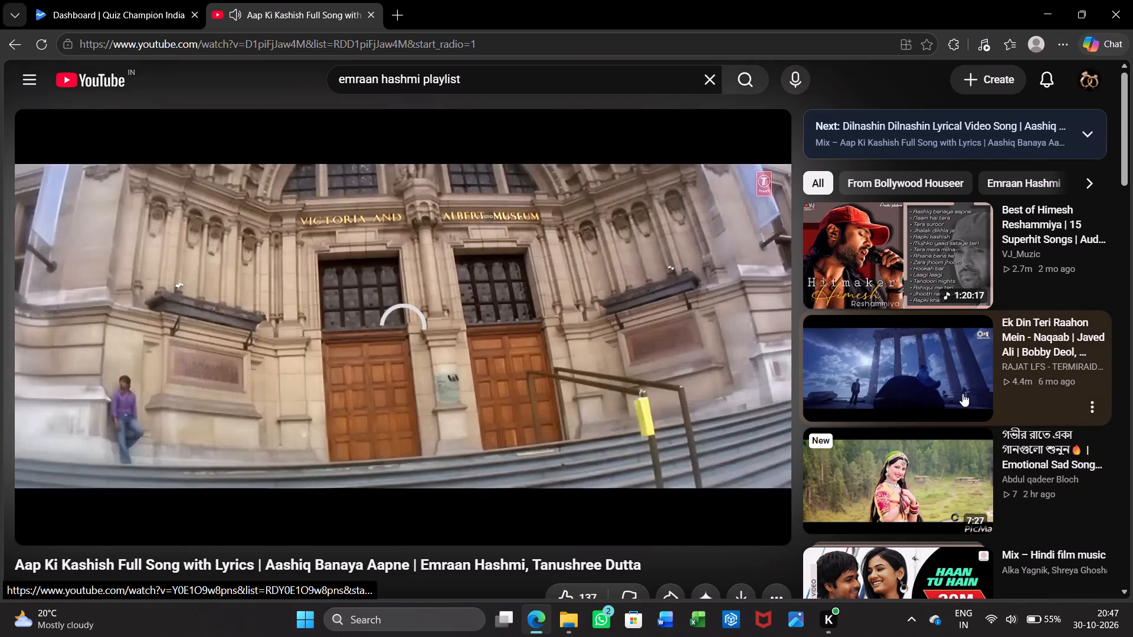
Look over the recommended videos and expand the queue of the "Aap Ki Kashish" mix.
scroll(962, 393, down, 2)
scroll(962, 393, up, 2)
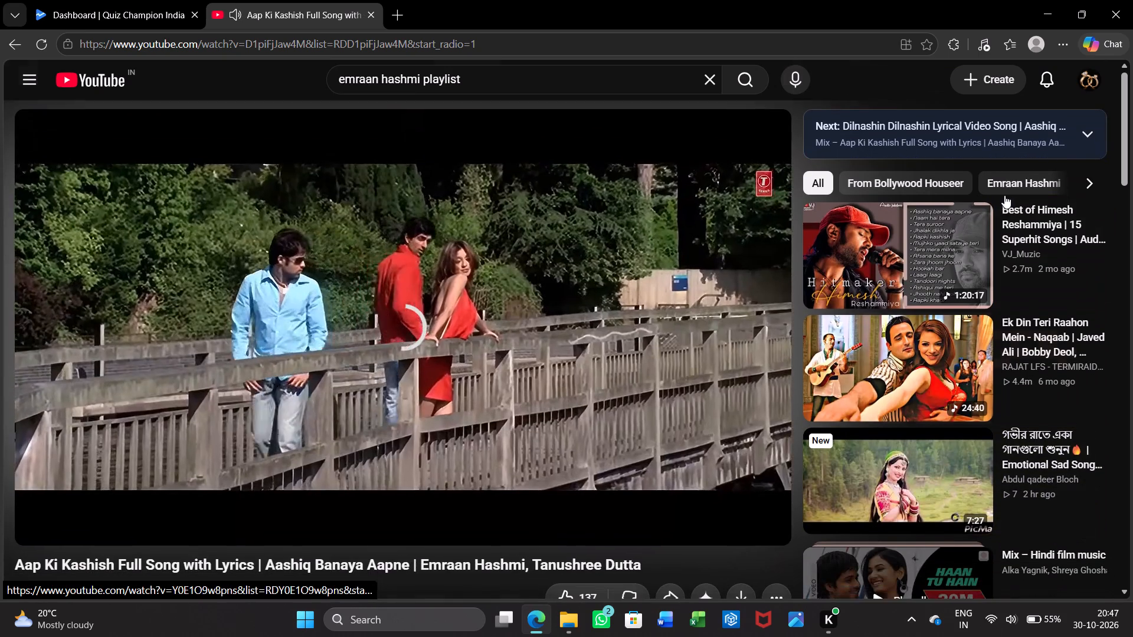
click(1093, 129)
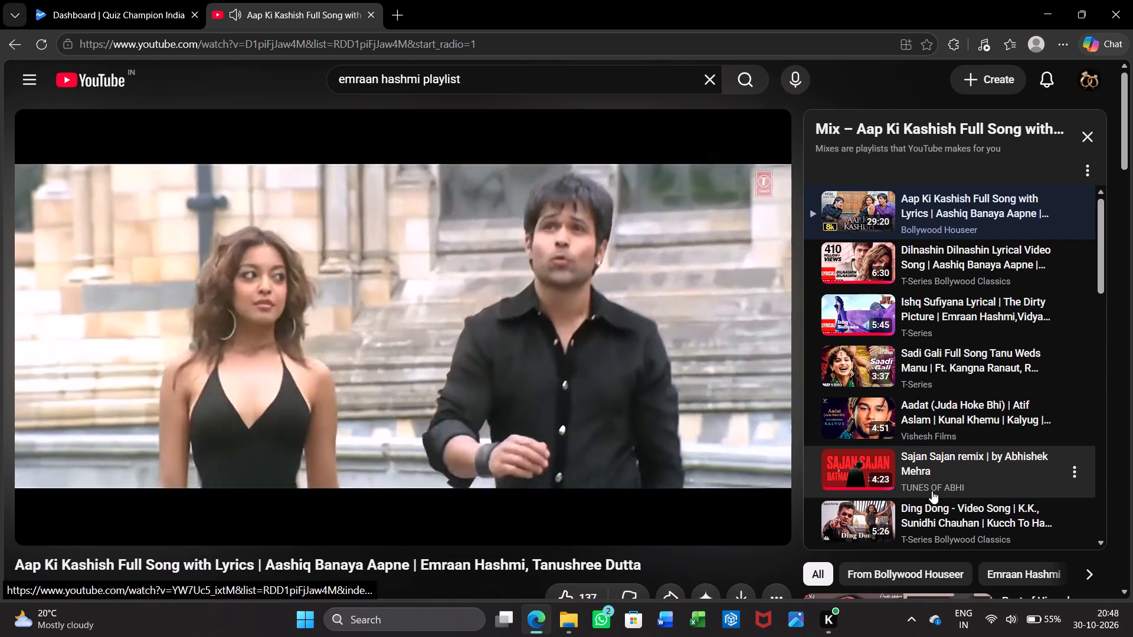
Go back past the Nokia N70 video to the "emraan hashmi playlist" search results.
scroll(479, 376, right, 8)
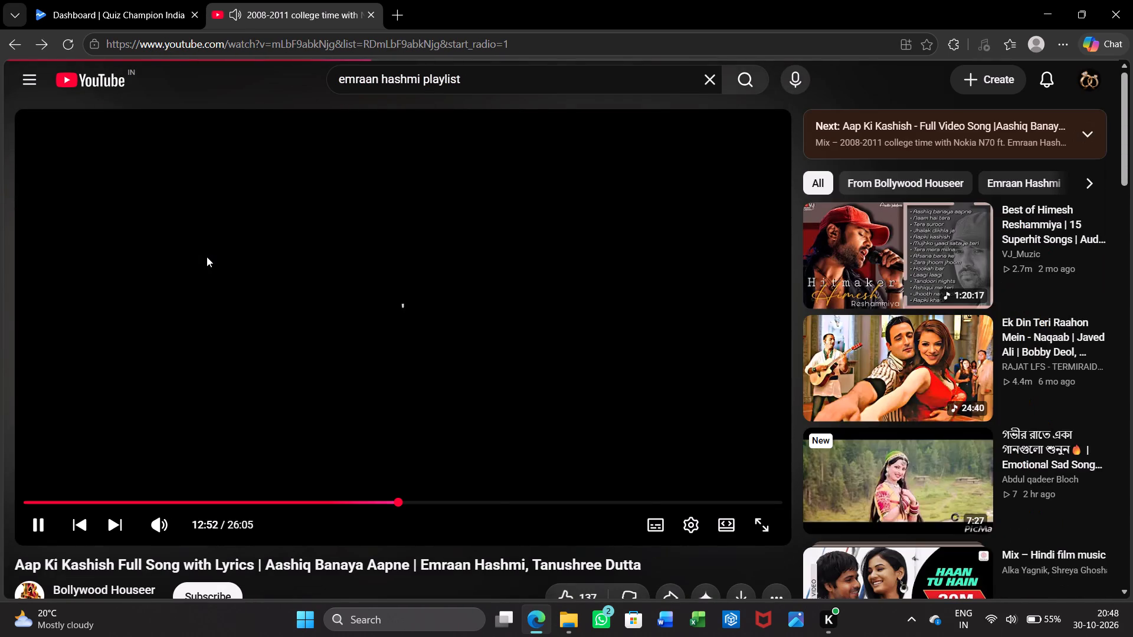
scroll(207, 257, right, 8)
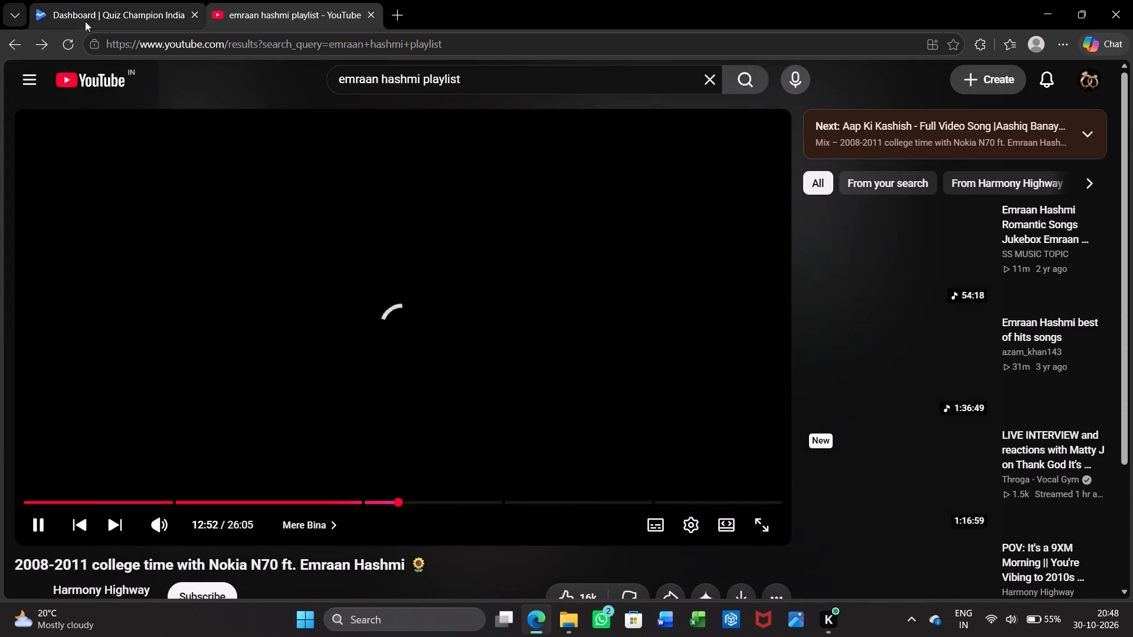